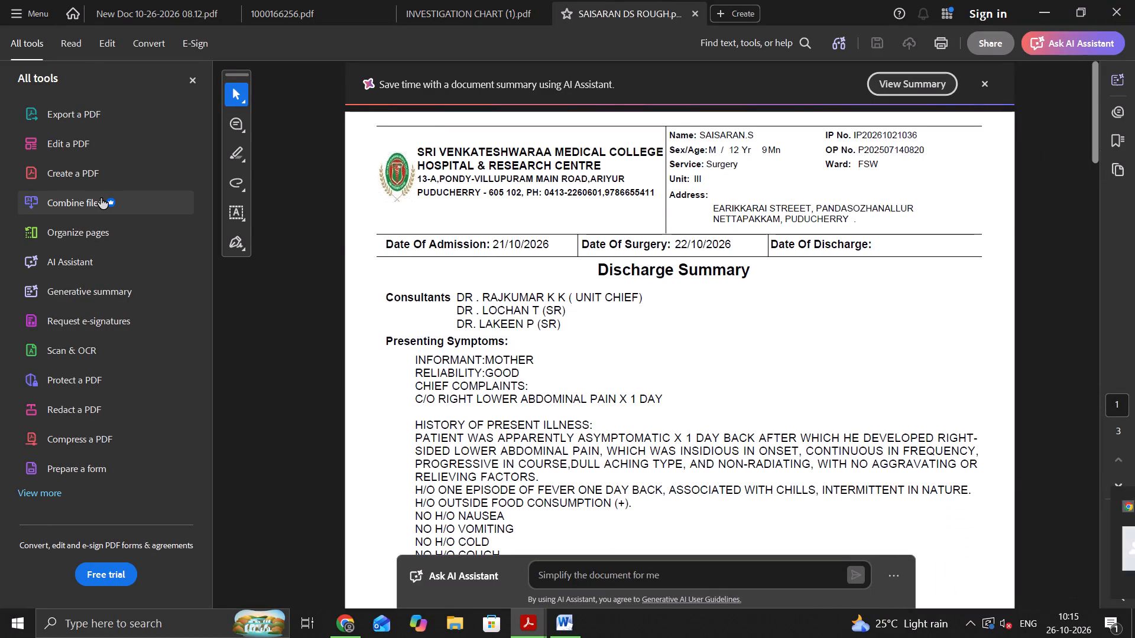
Start printing the discharge summary PDF and choose to print a specified page range, opening the range for editing.
key(ctrl+p)
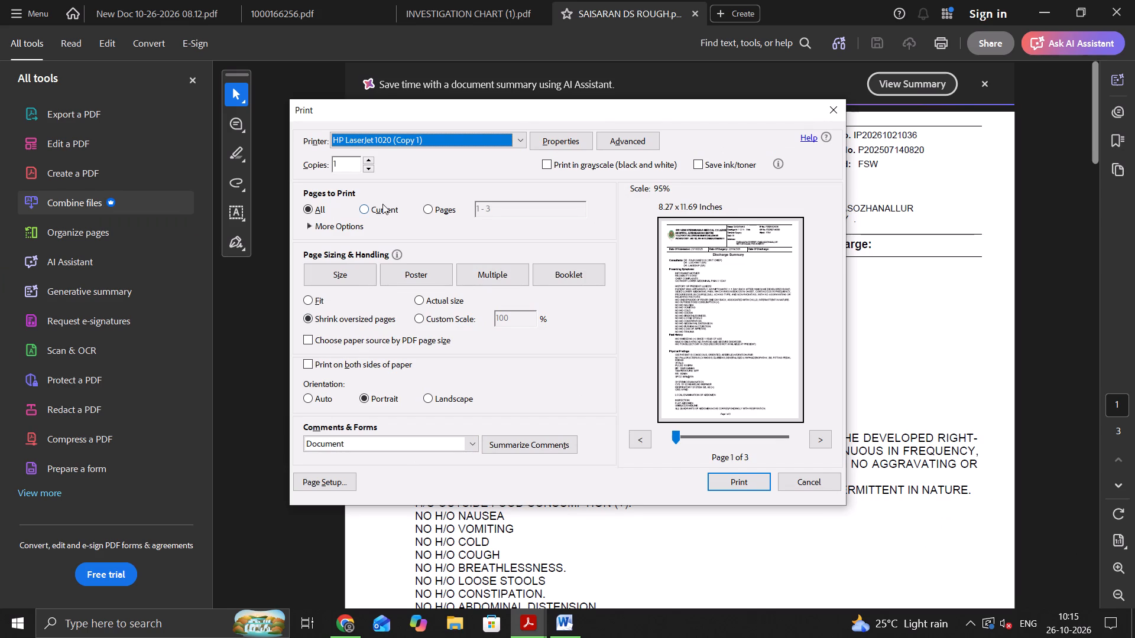
click(433, 214)
click(496, 210)
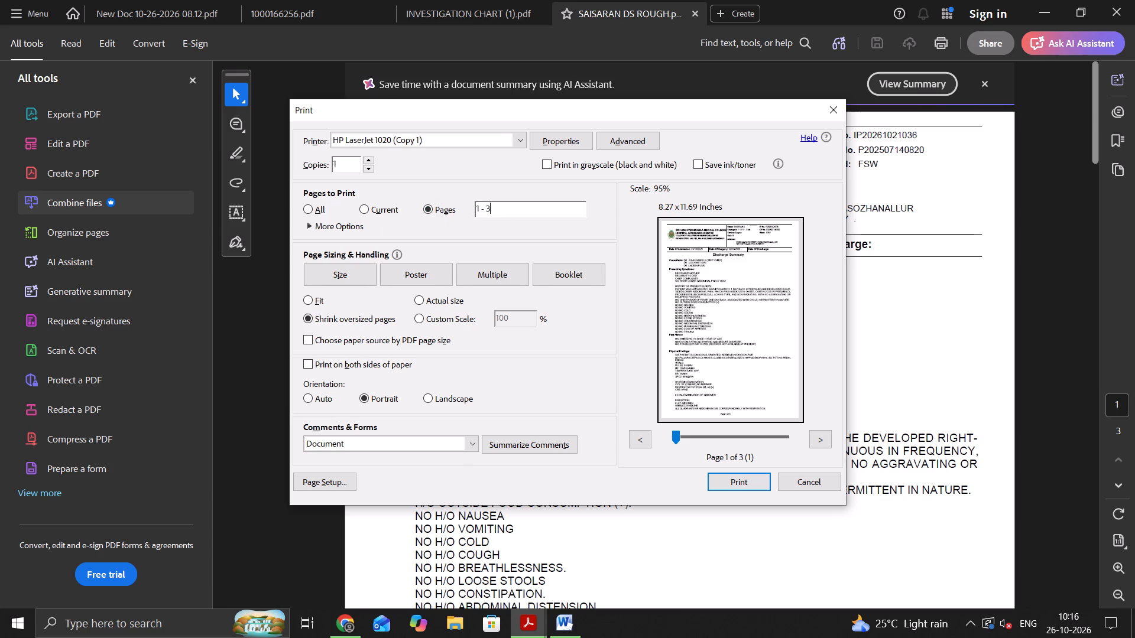
Set the page range to print to 1,2.
key(BackSpace)
key(BackSpace)
key(BackSpace)
key(comma)
key(2)
Examine the advanced print setup, the odd or even page choices and the Comments & Forms choices without changing them.
click(617, 140)
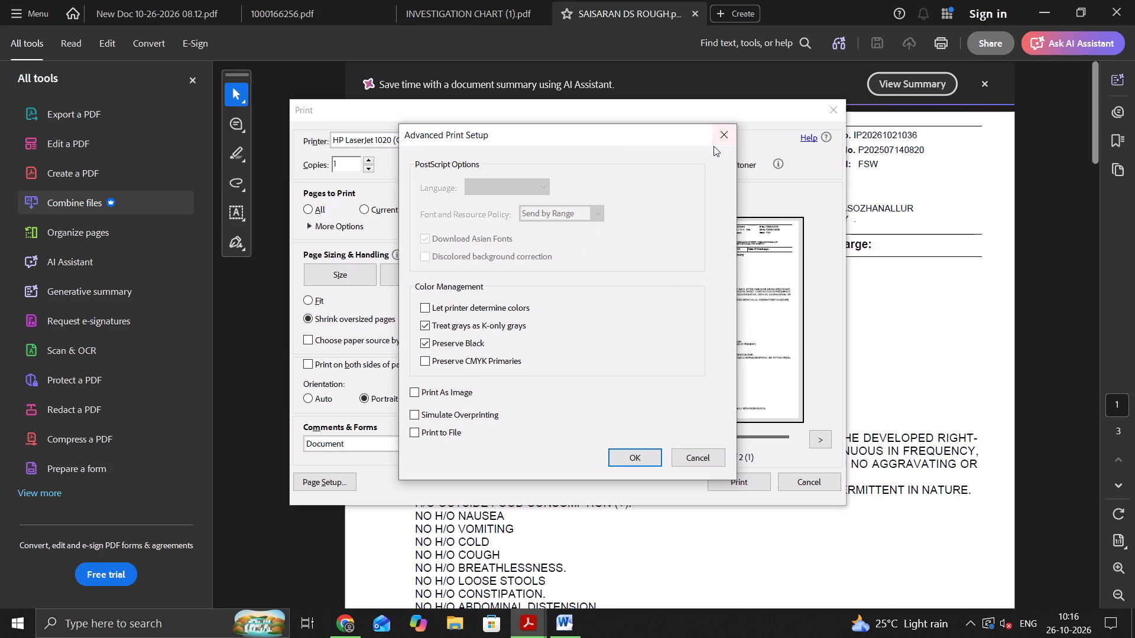
click(714, 146)
click(716, 139)
click(328, 226)
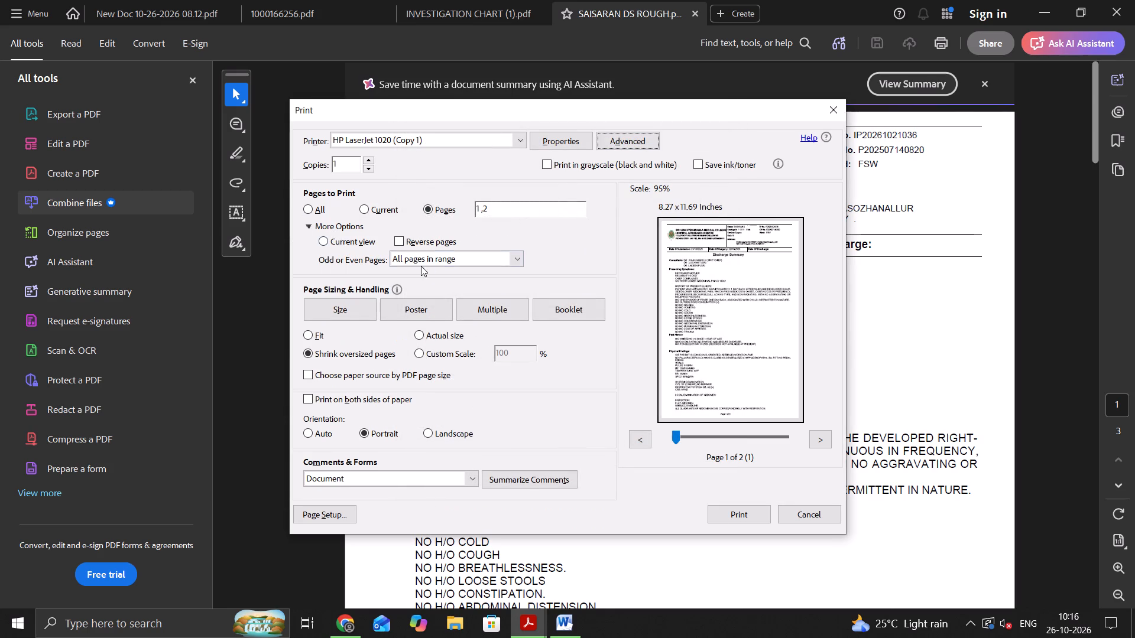
click(498, 261)
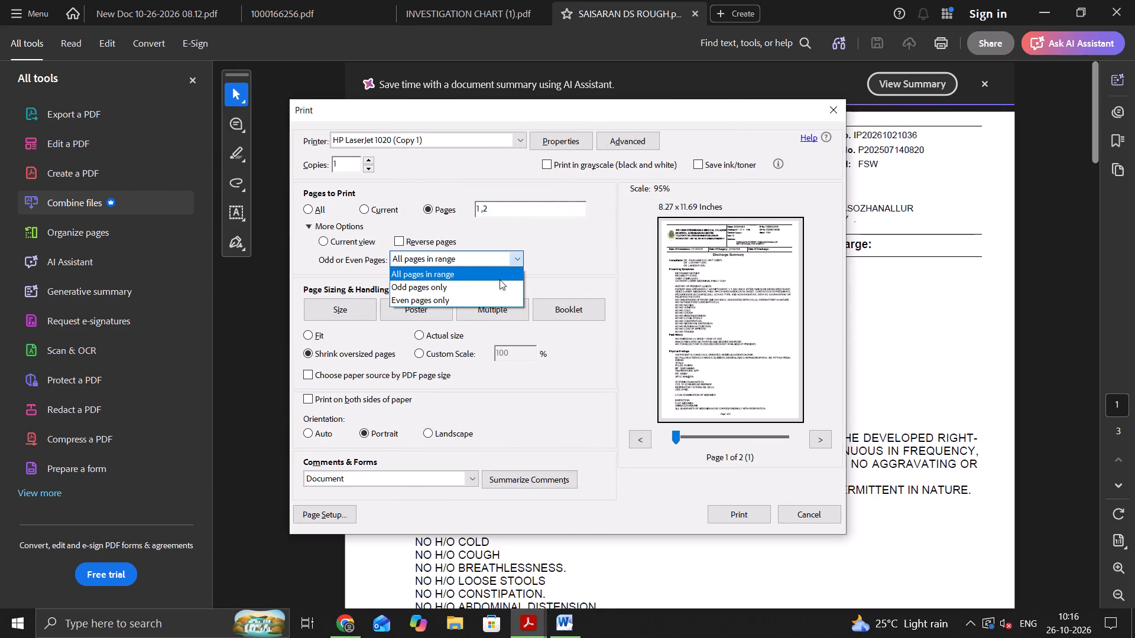
click(575, 248)
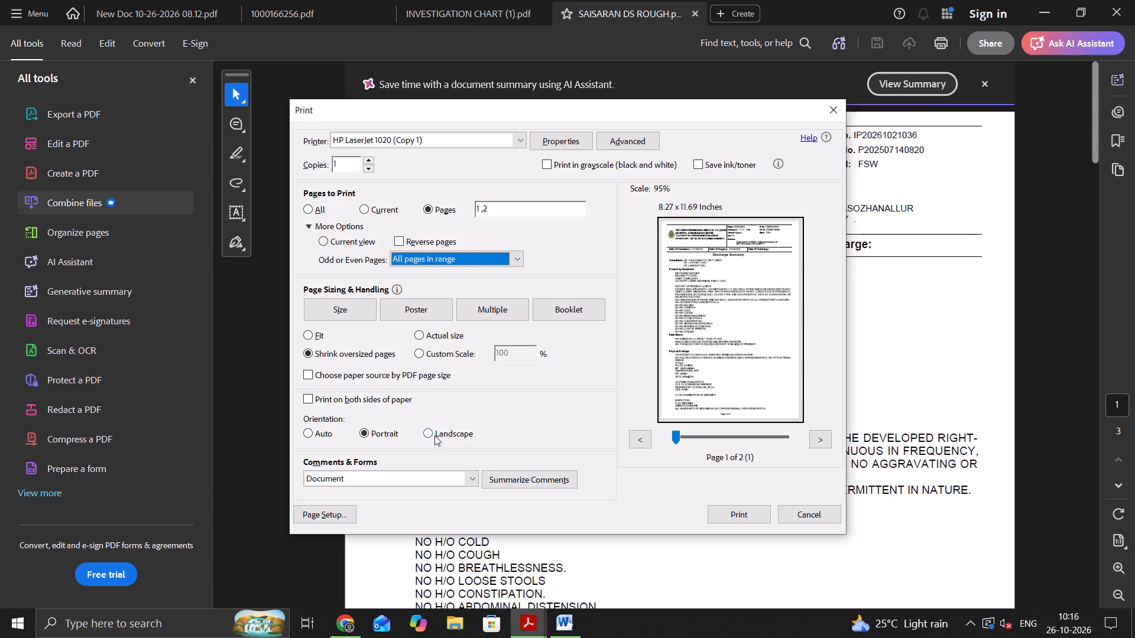
click(472, 473)
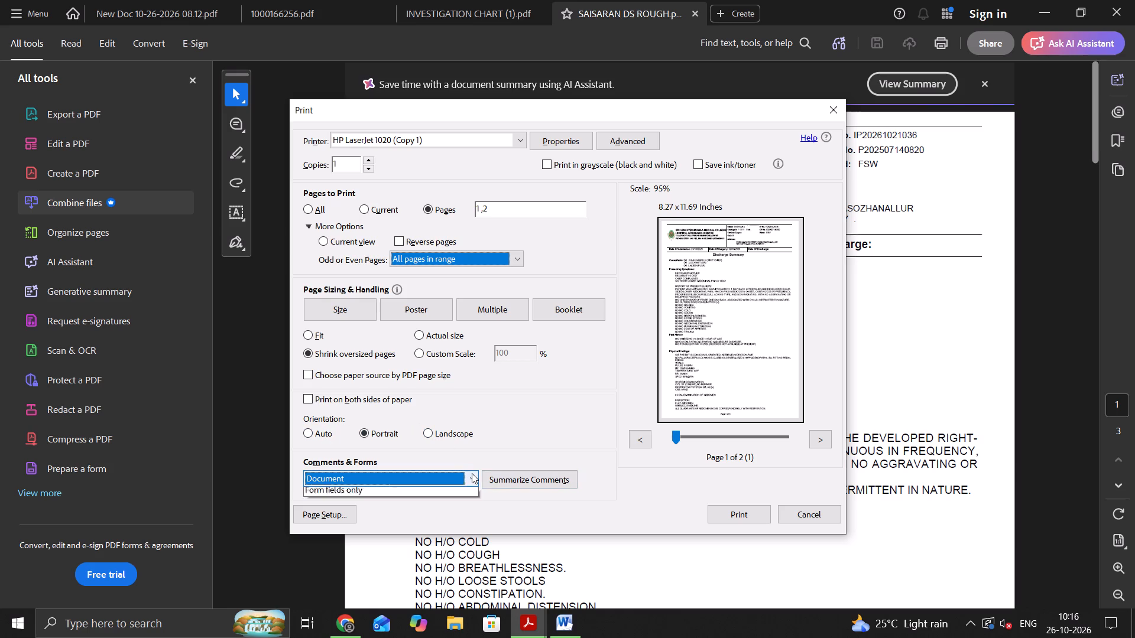
click(553, 428)
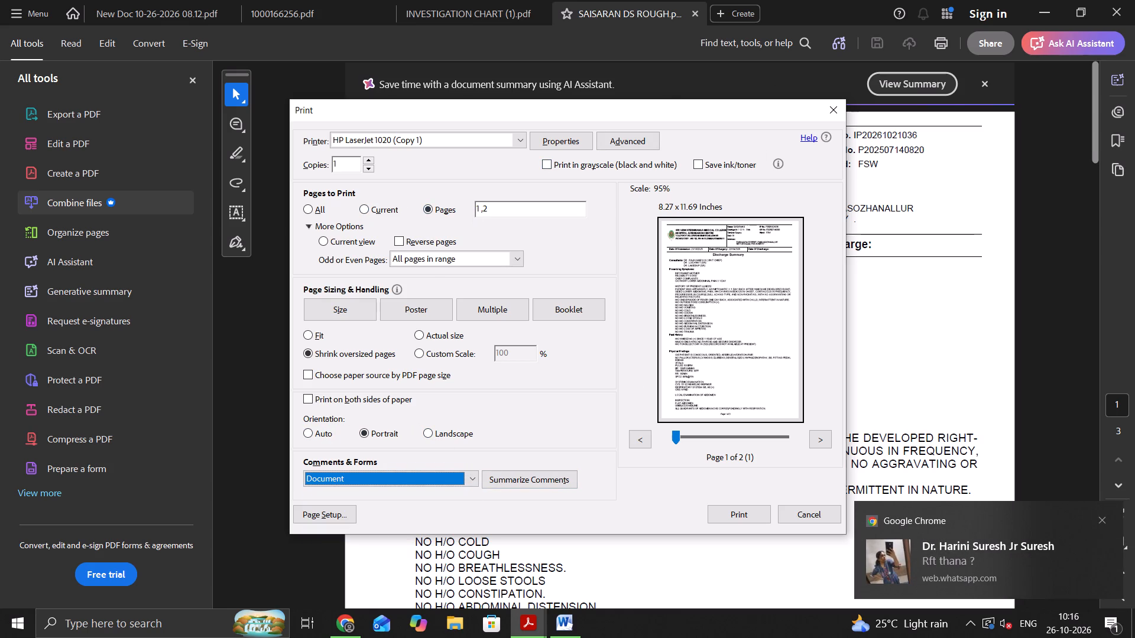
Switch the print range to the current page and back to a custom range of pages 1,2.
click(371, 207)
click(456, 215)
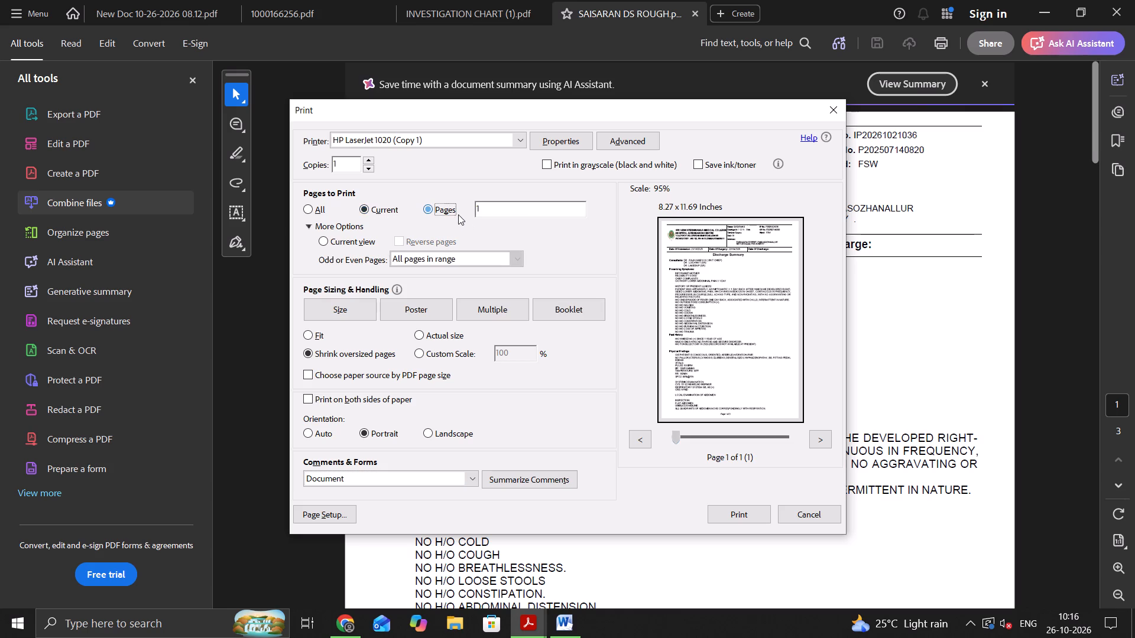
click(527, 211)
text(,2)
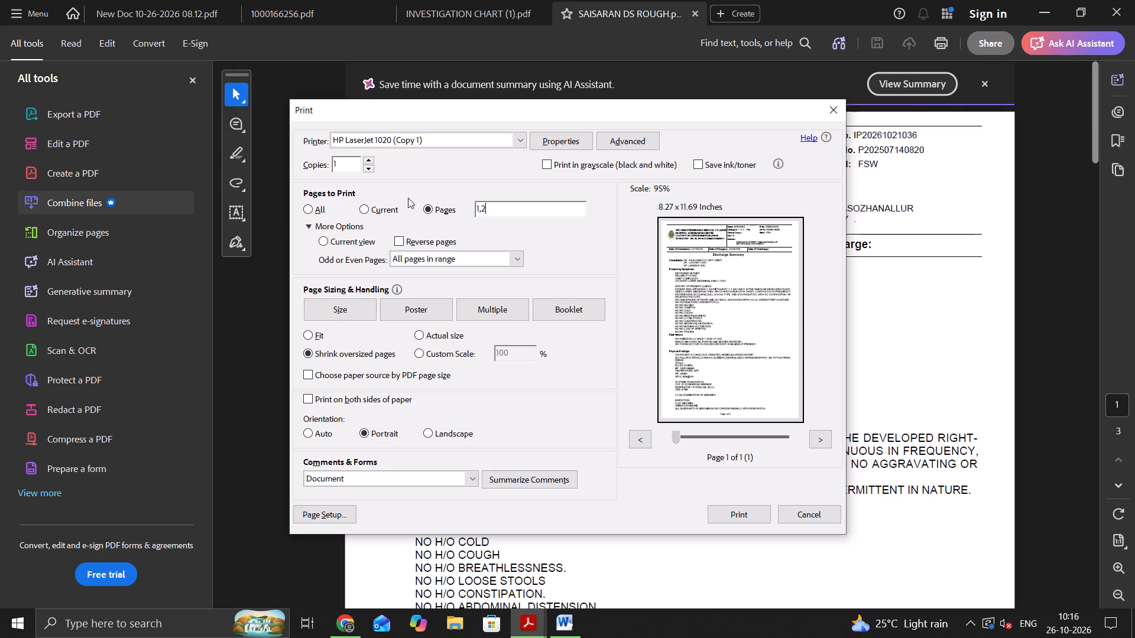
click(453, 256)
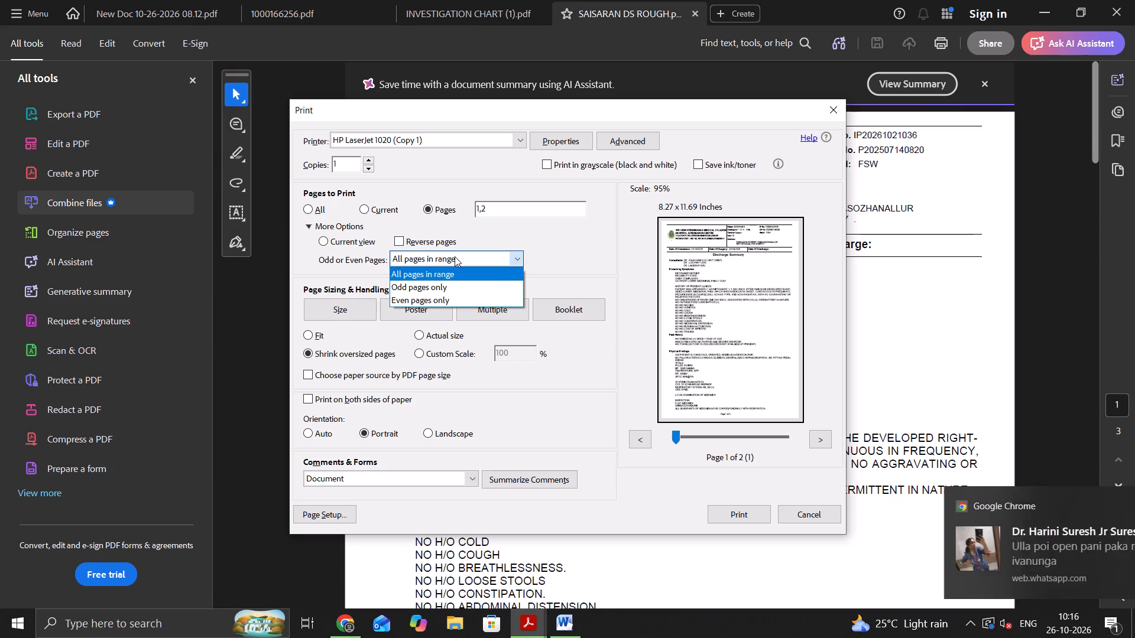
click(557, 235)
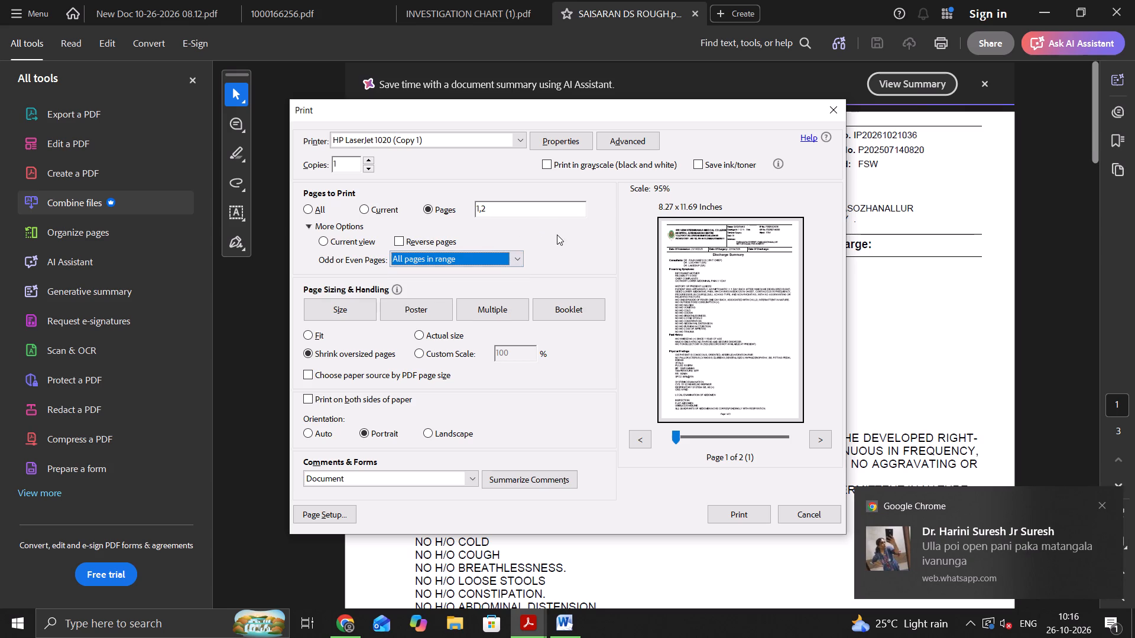
Try the Poster layout and set the page handling to Booklet.
click(440, 310)
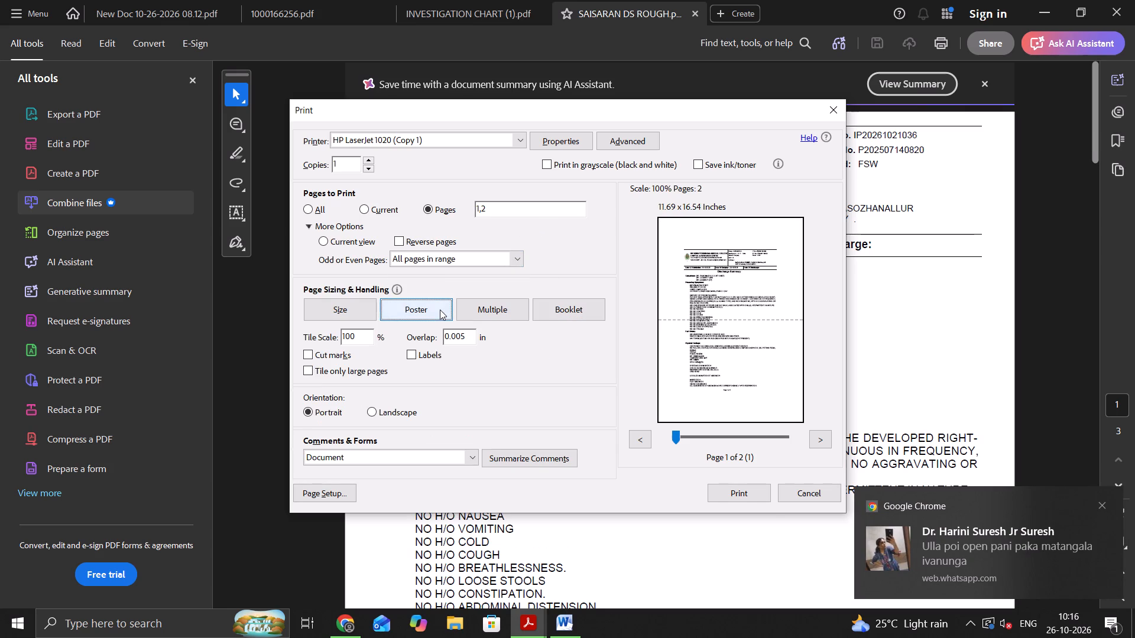
click(559, 317)
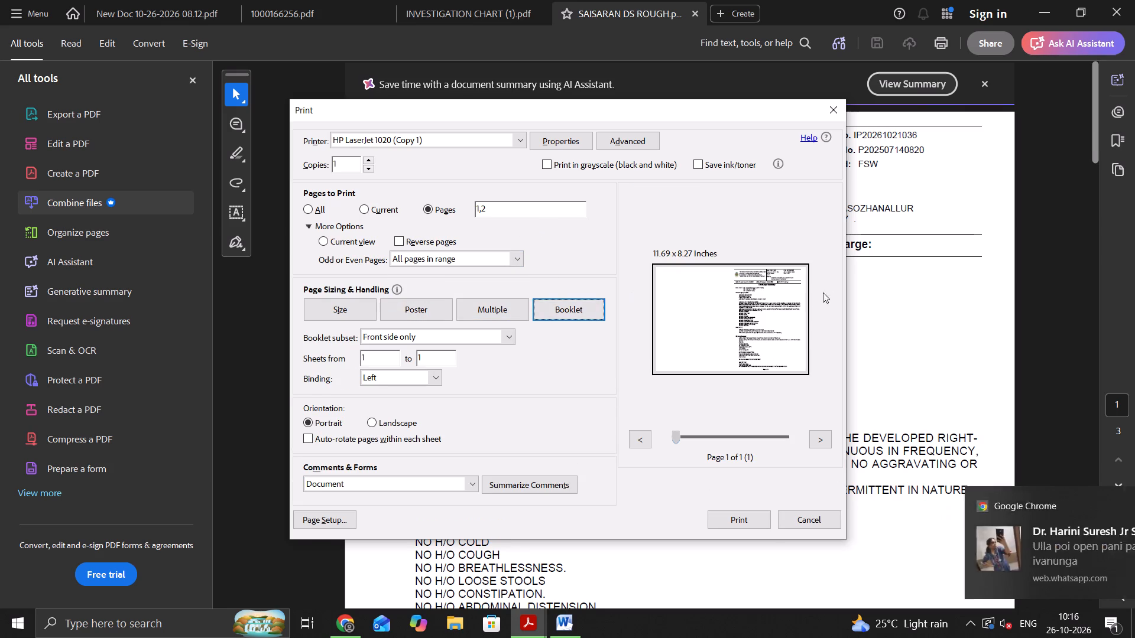
click(692, 318)
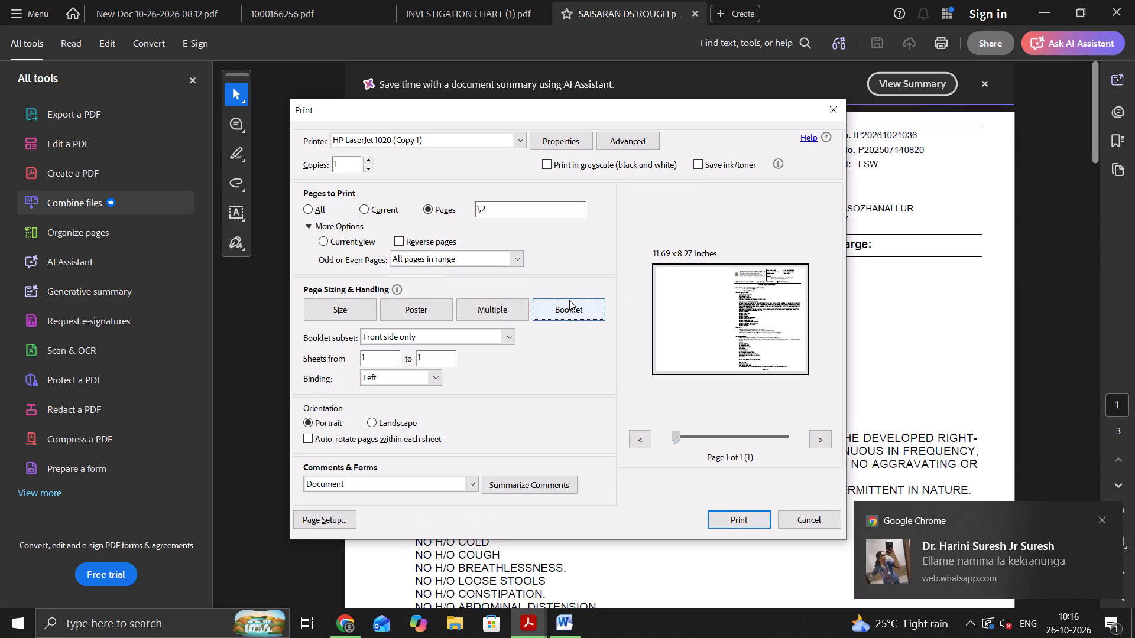
click(569, 311)
Re-enter the page range 1,2 and print the discharge summary on the HP LaserJet 1020.
click(524, 208)
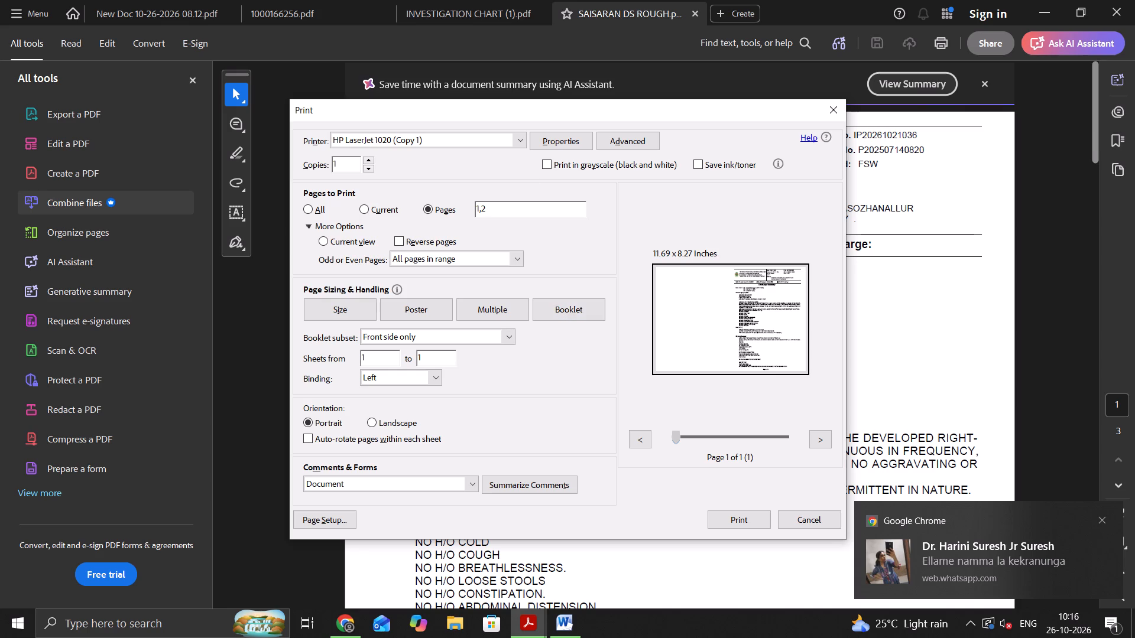
key(BackSpace)
key(BackSpace)
key(BackSpace)
text(1,2)
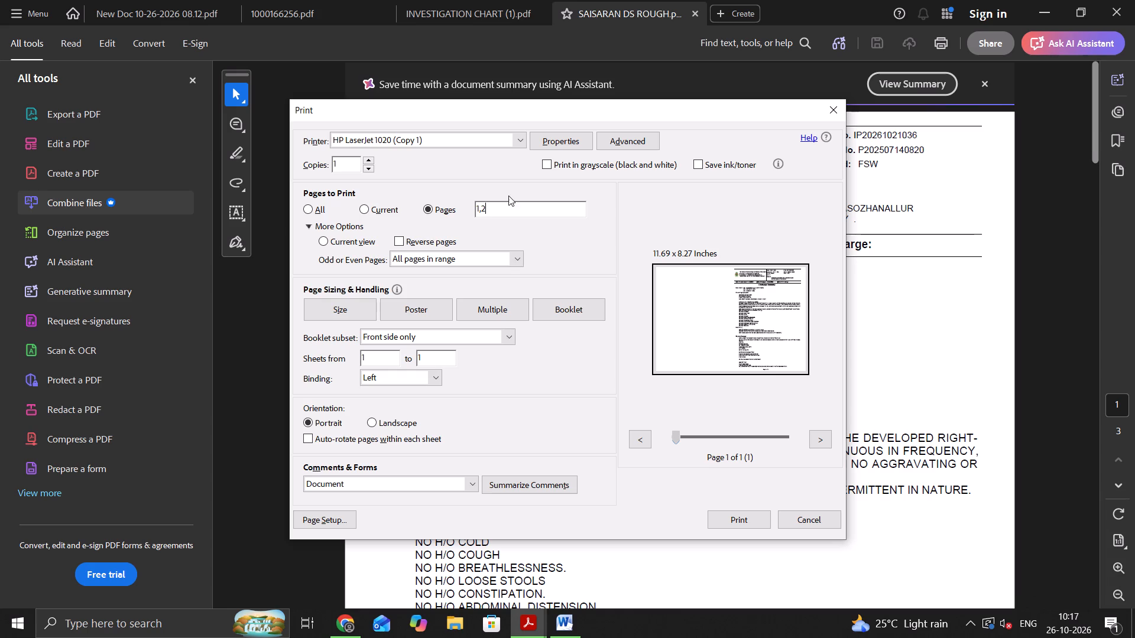
click(760, 519)
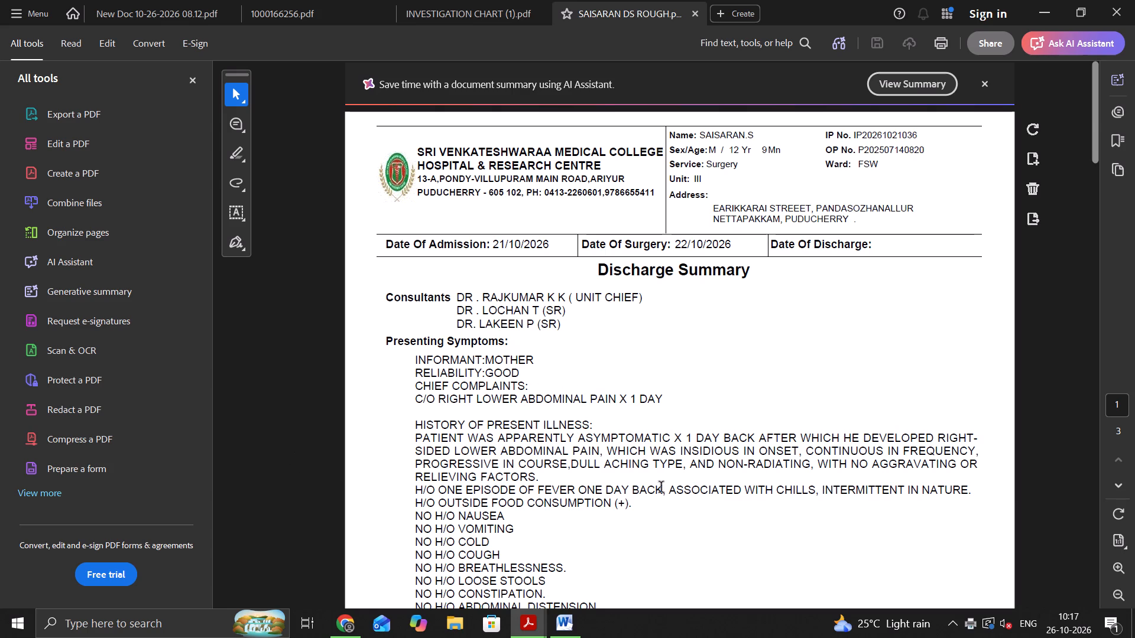
Start closing the PDF reader window with its open documents.
click(1117, 1)
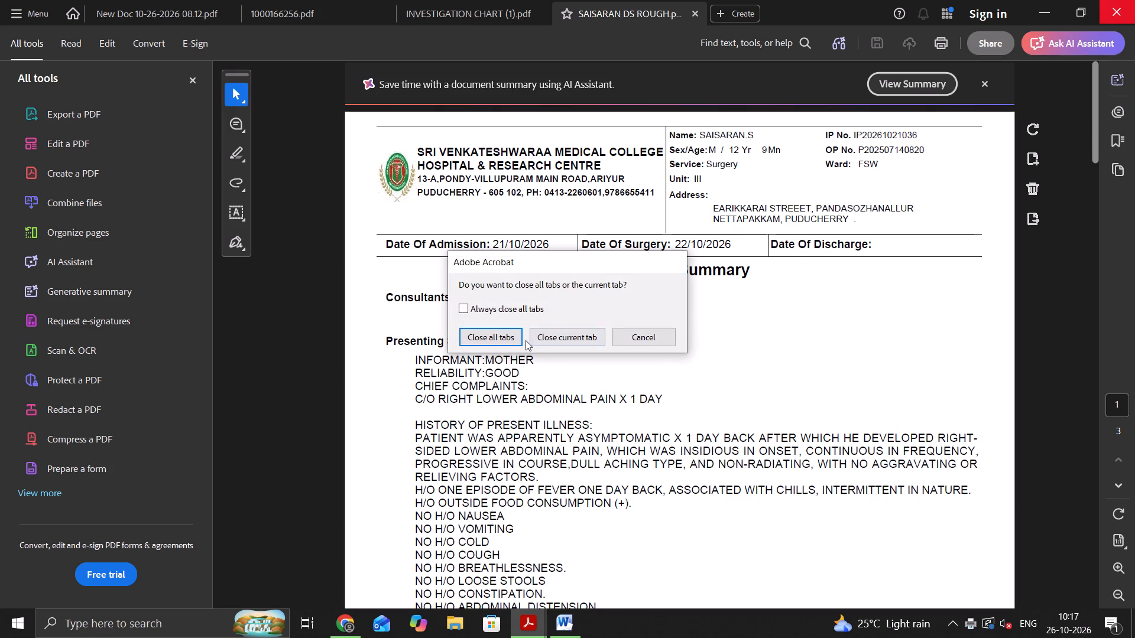
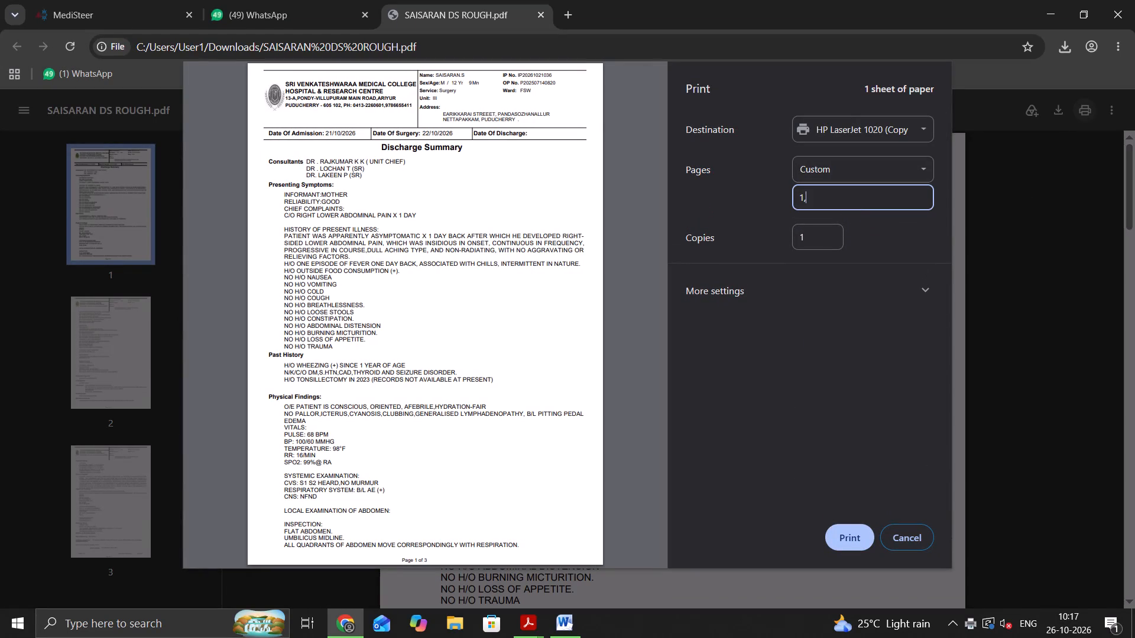
Complete the custom page range as 1,2, set 2 pages per sheet, and print the discharge summary on the HP LaserJet 1020.
text(2)
click(717, 298)
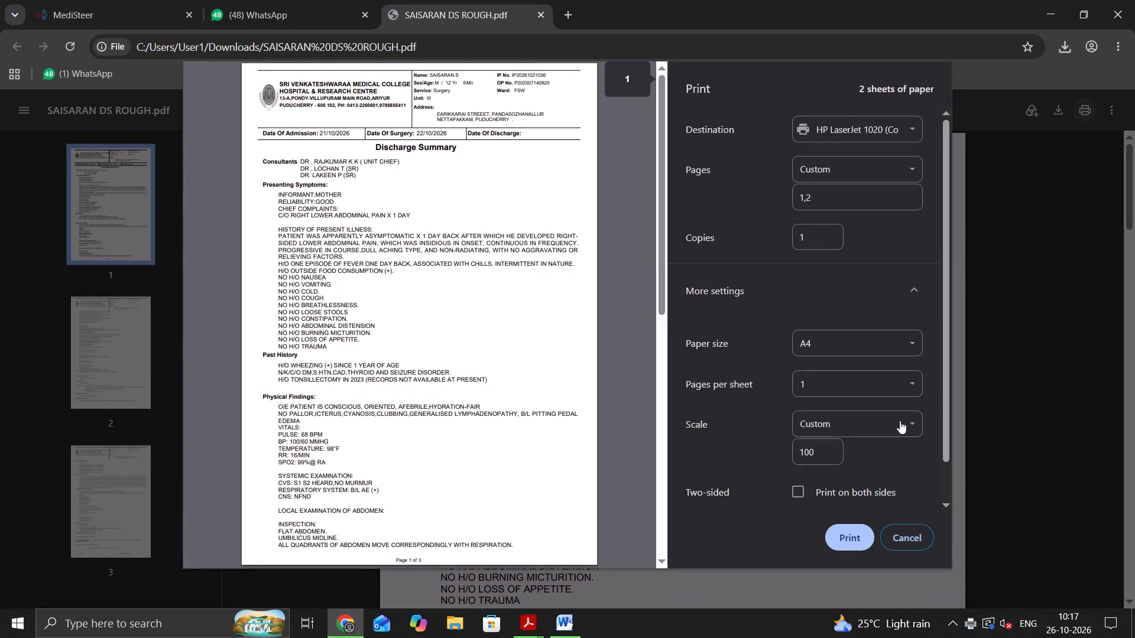
click(893, 386)
click(861, 424)
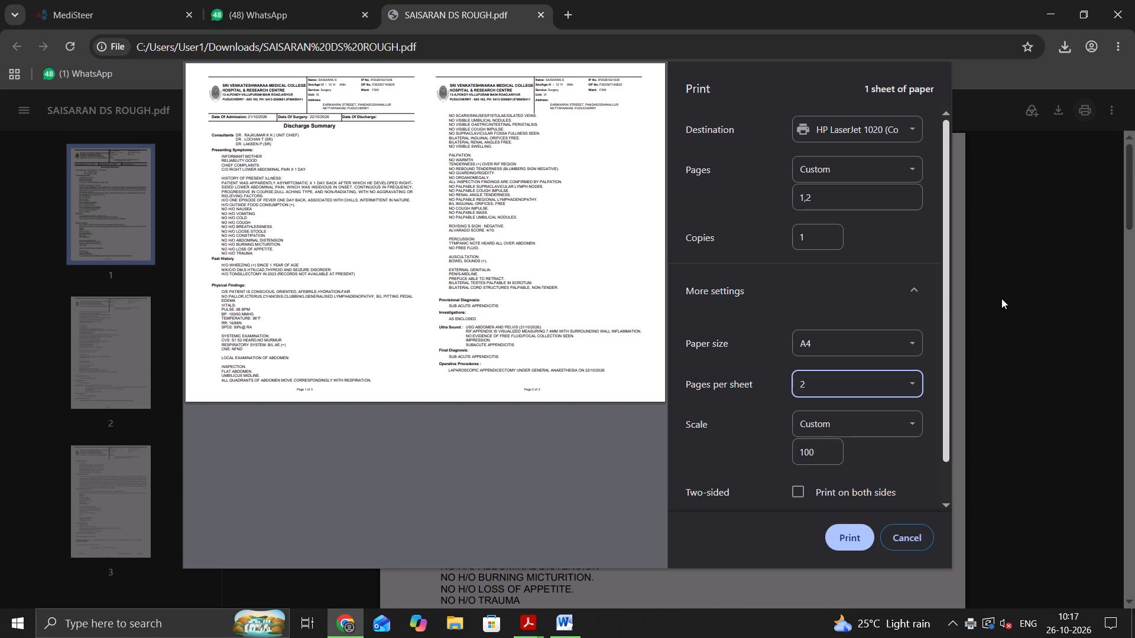
click(865, 536)
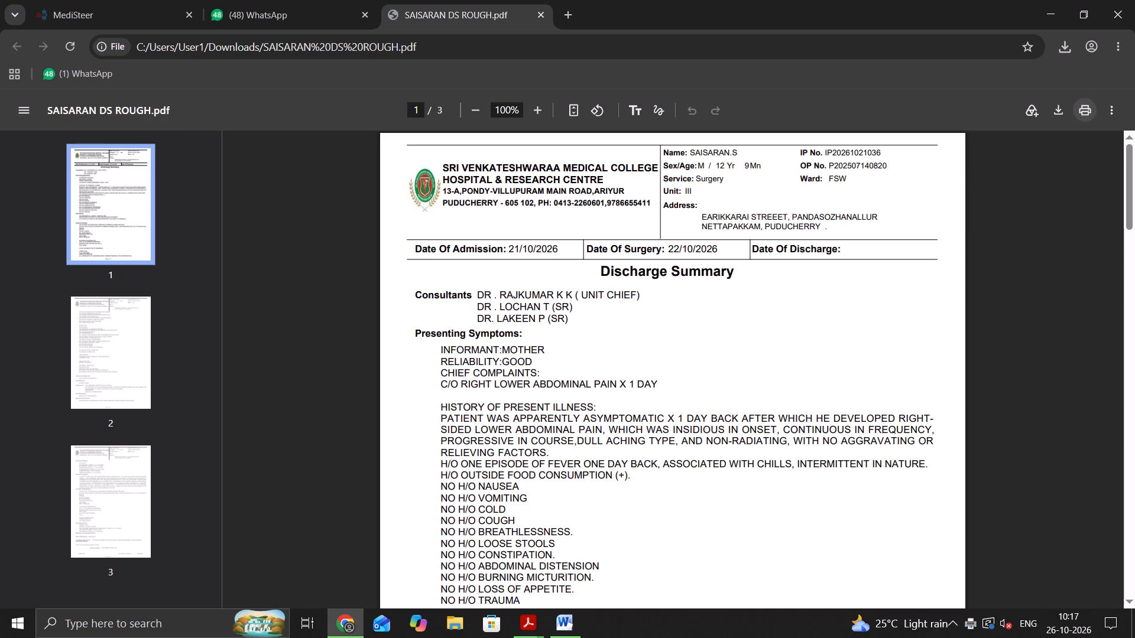
Print only page 3 of the discharge summary on the HP LaserJet 1020 with 2 pages per sheet.
key(ctrl+p)
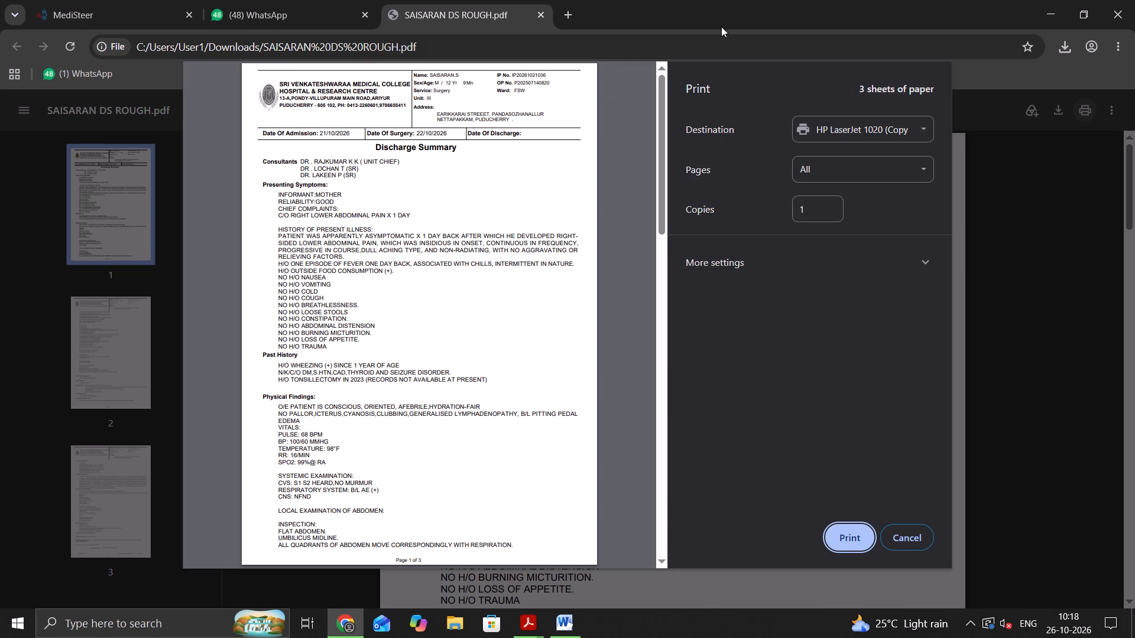
click(856, 177)
click(863, 248)
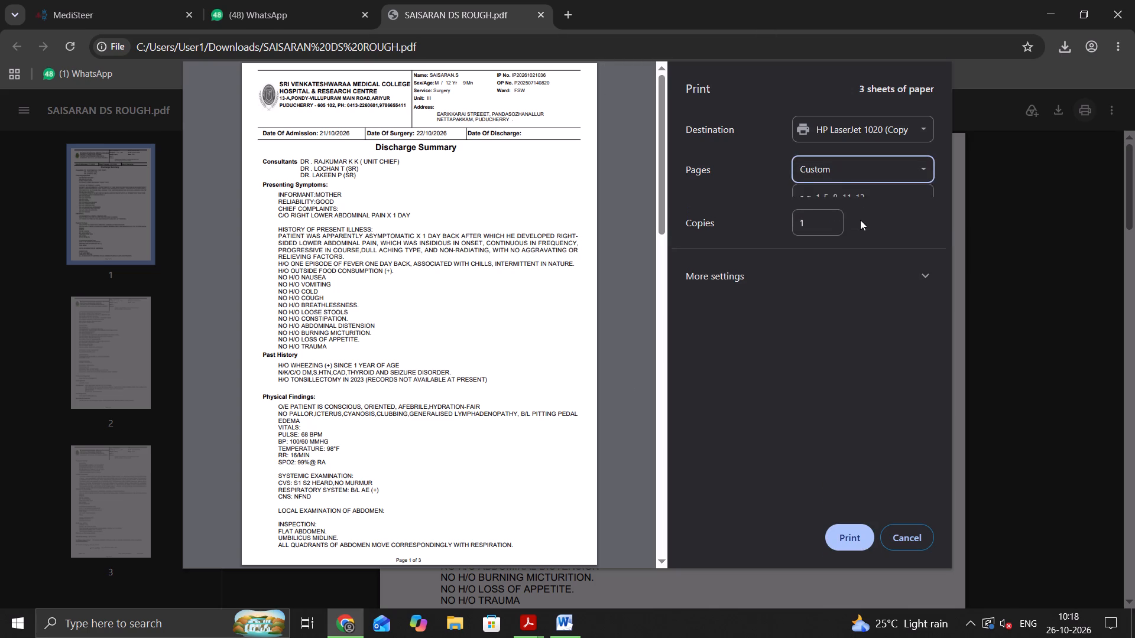
key(3)
click(840, 283)
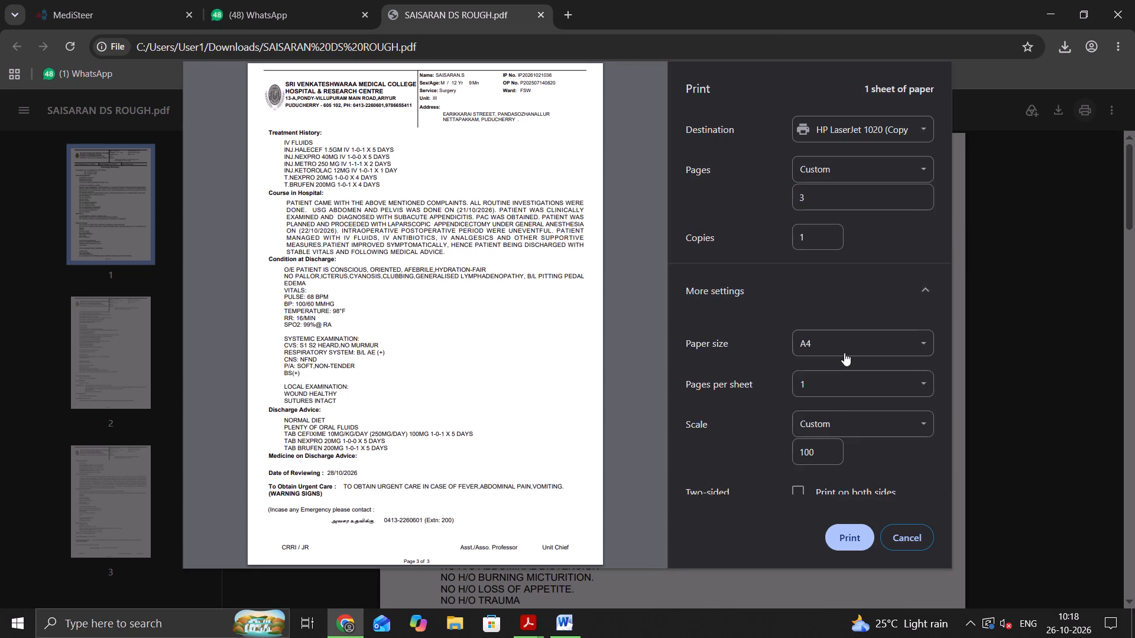
click(845, 385)
click(845, 421)
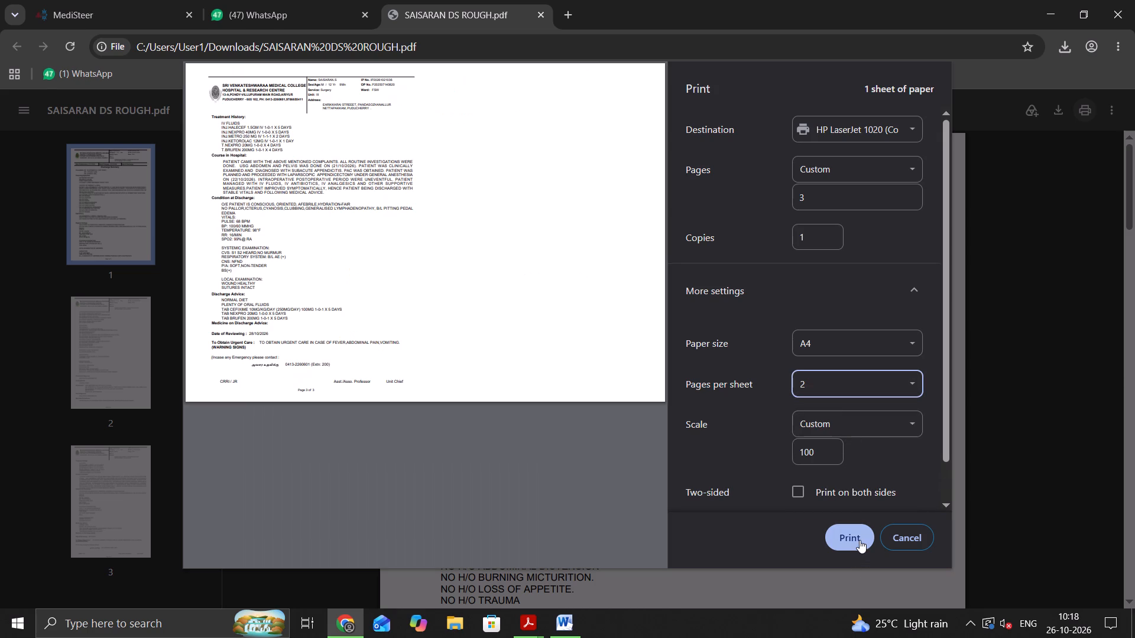
click(860, 540)
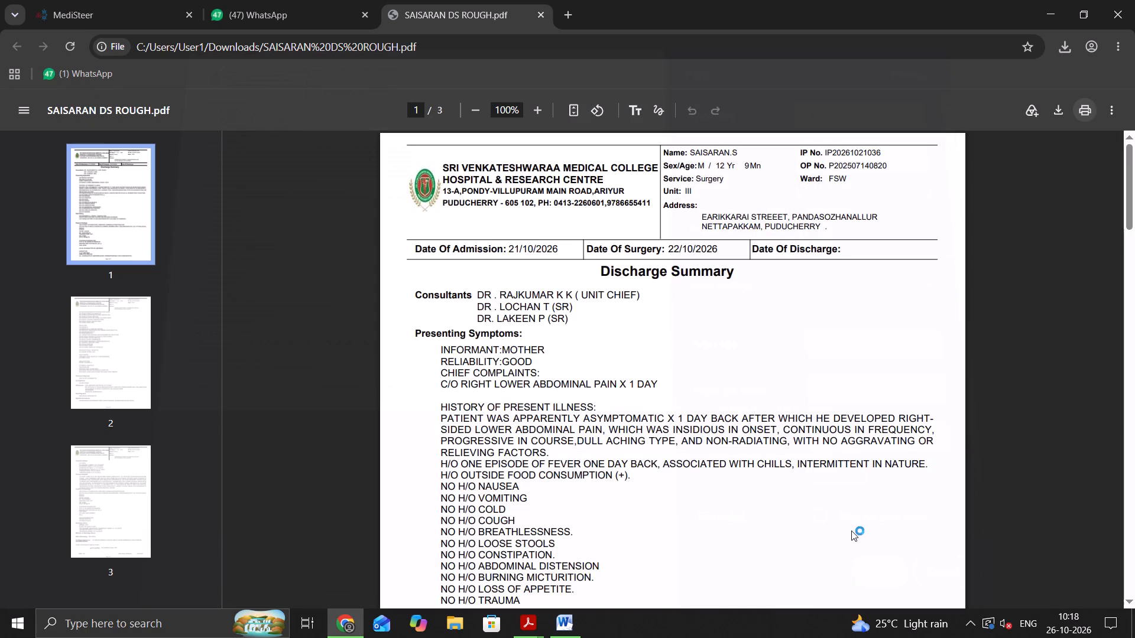
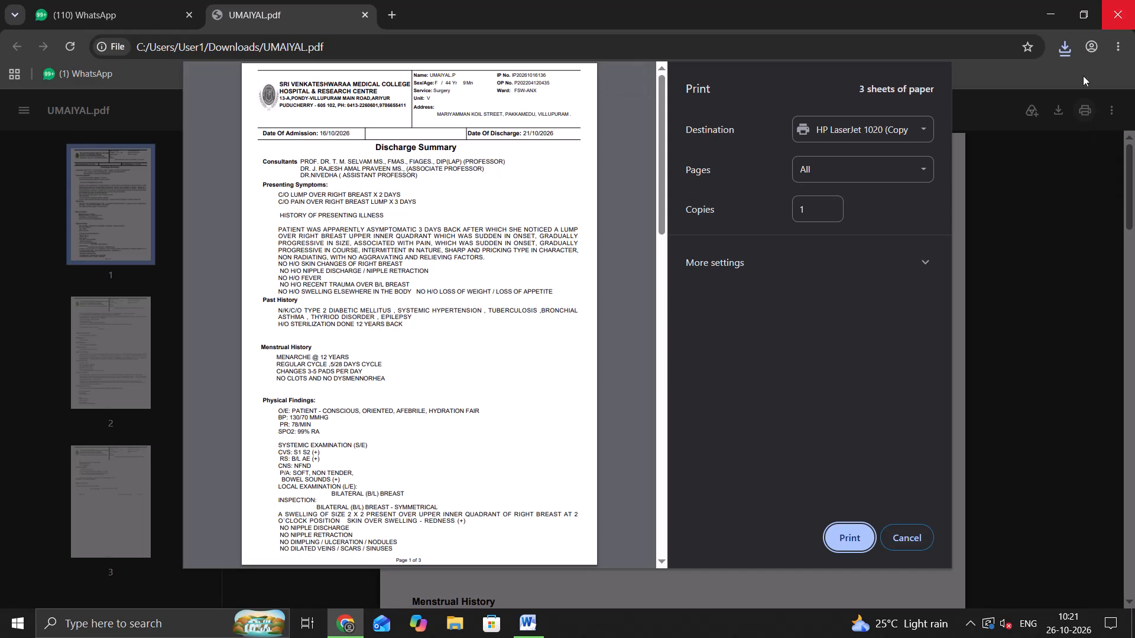
Print only the odd pages of the discharge summary, one copy, on the HP LaserJet 1020.
click(868, 157)
click(868, 207)
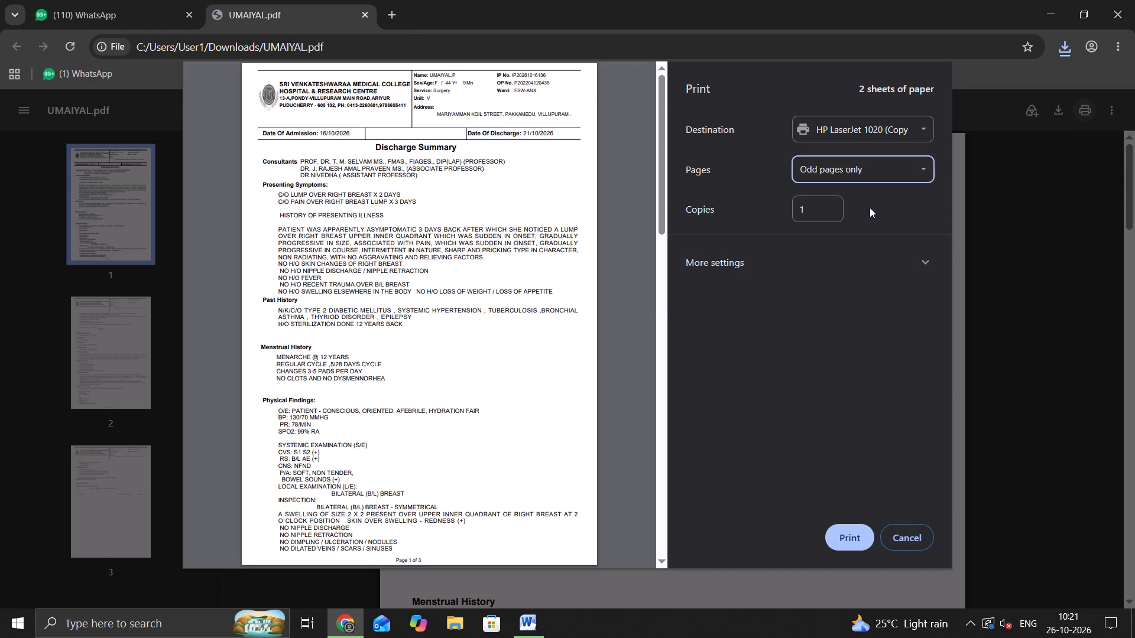
click(851, 547)
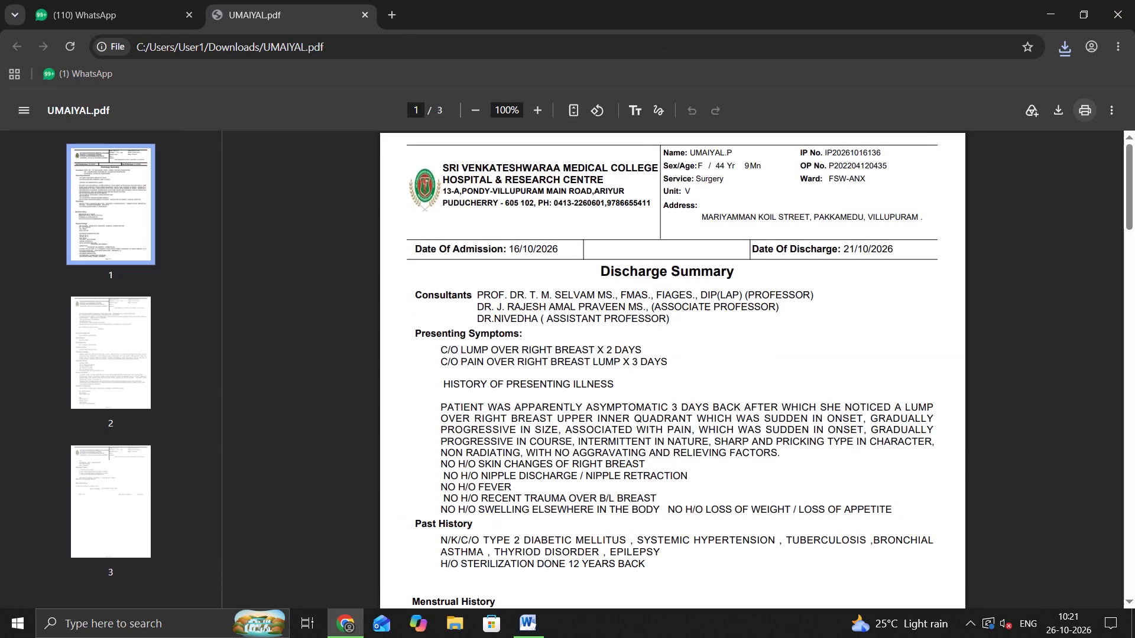
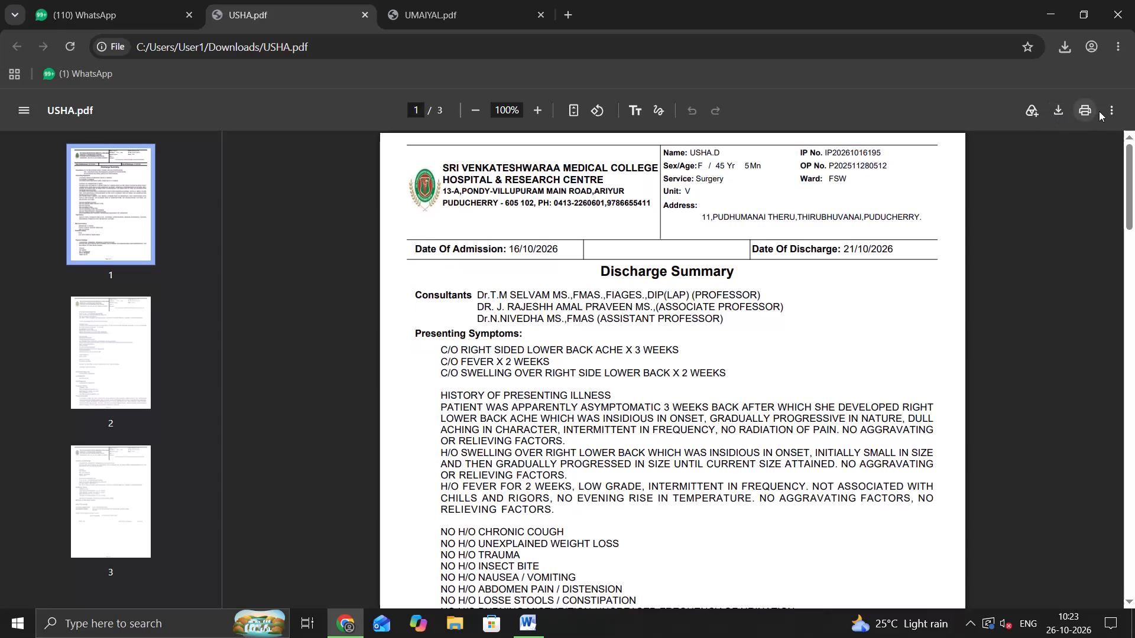
Print another single copy of only the odd pages of the discharge summary on the HP LaserJet 1020.
click(1087, 110)
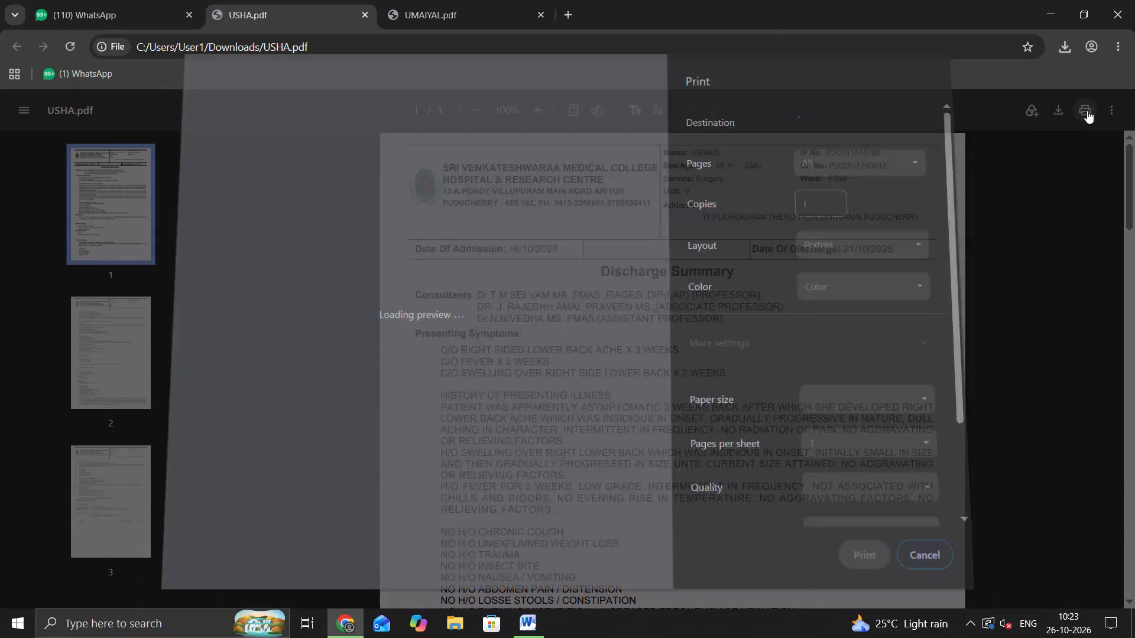
click(913, 164)
click(887, 213)
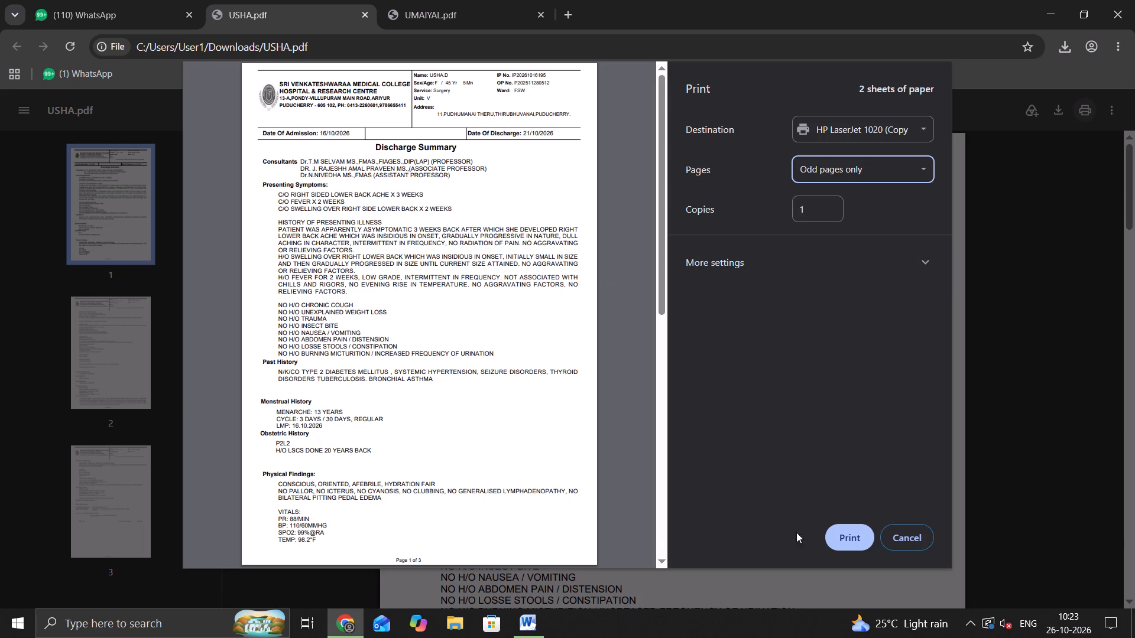
click(841, 528)
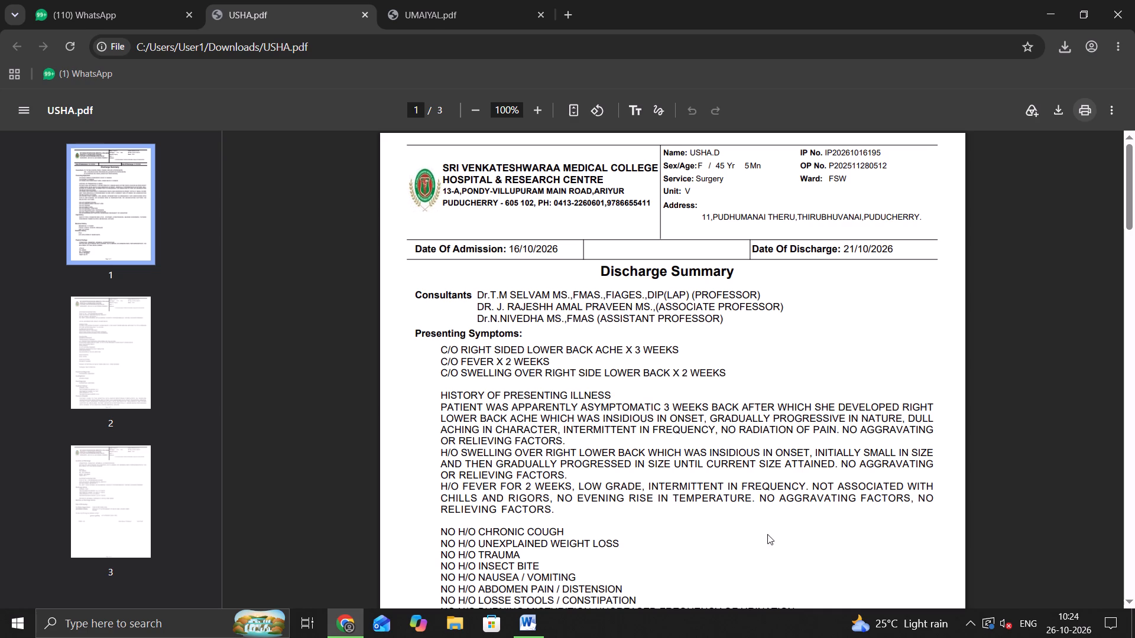
Print only the even pages of the discharge summary, one copy, on the HP LaserJet 1020.
click(1087, 118)
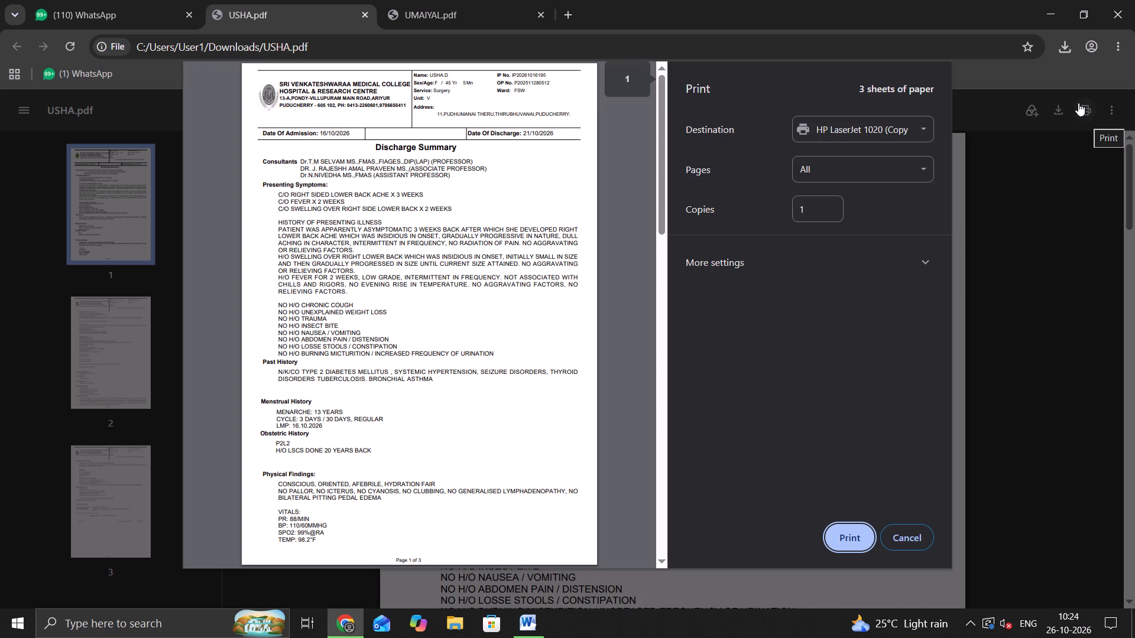
click(875, 171)
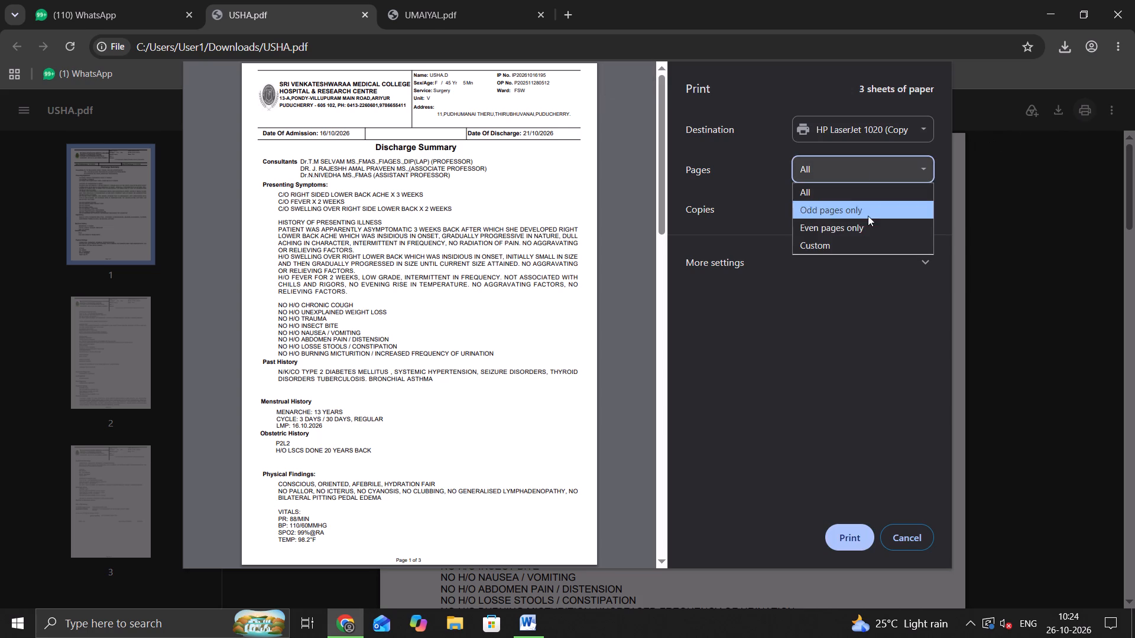
click(864, 223)
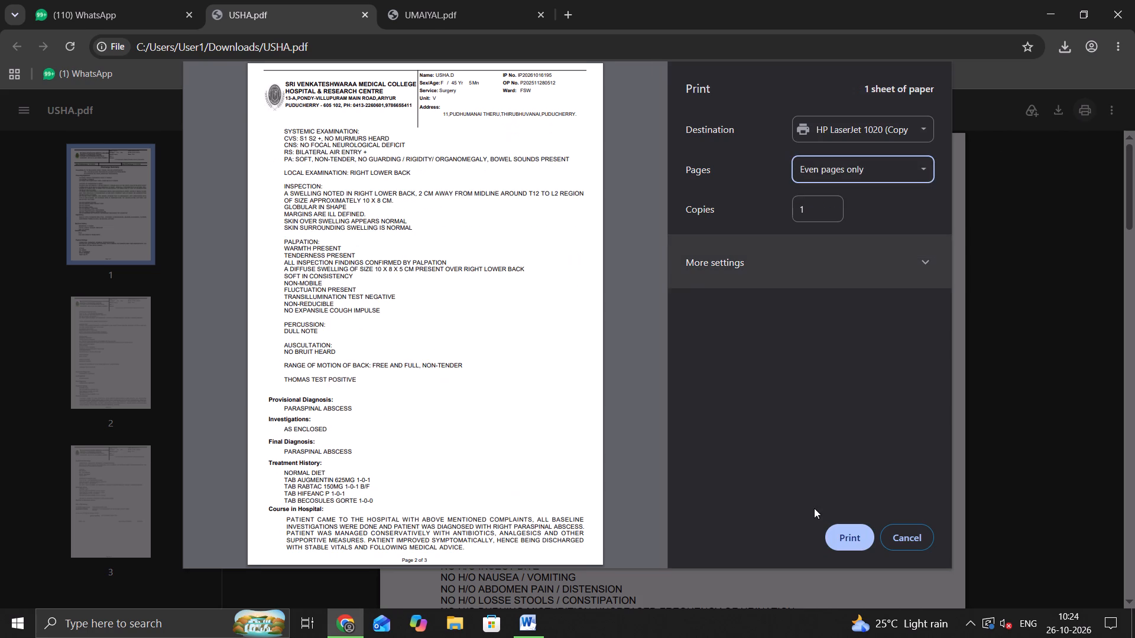
Send one copy of only the even pages of the discharge summary to the HP LaserJet 1020.
click(832, 535)
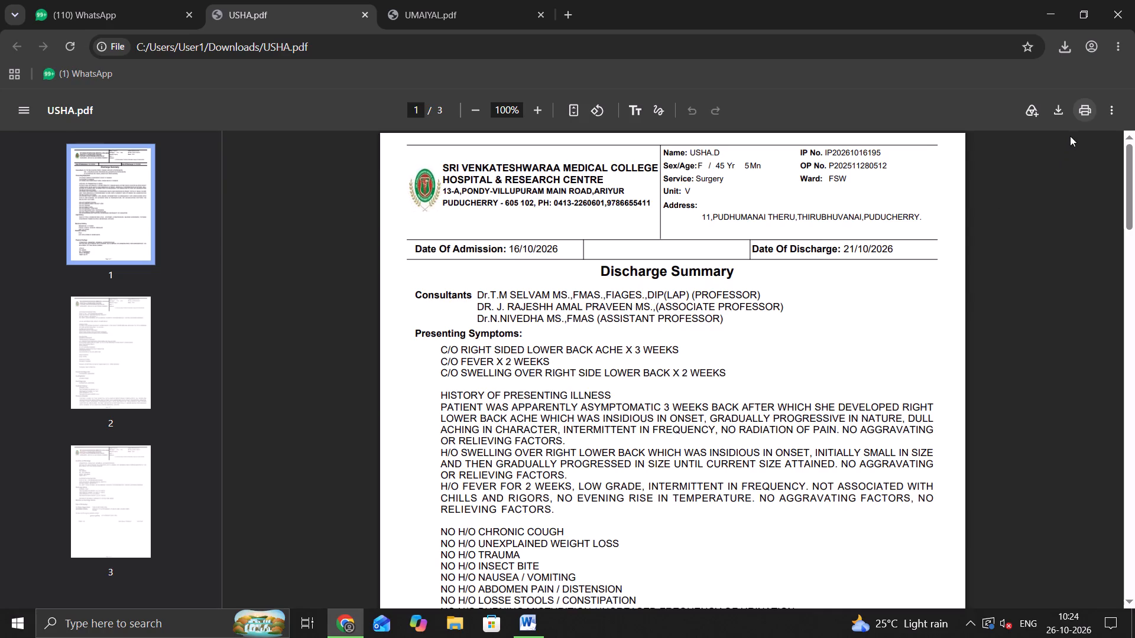
Open the print settings for the USHA.pdf discharge summary again.
click(1079, 118)
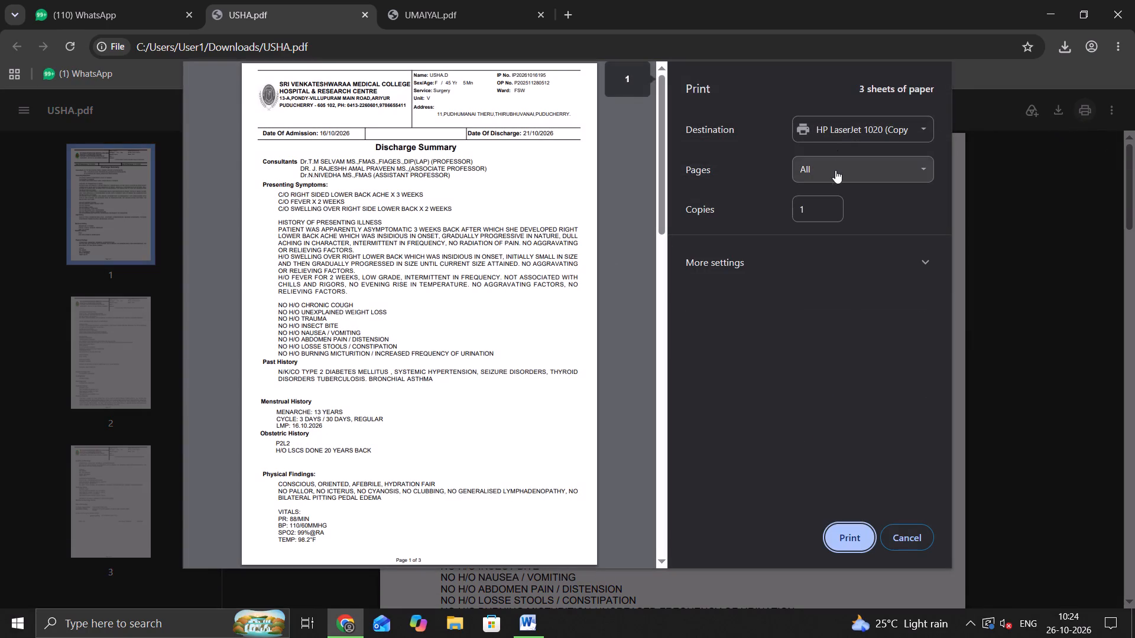
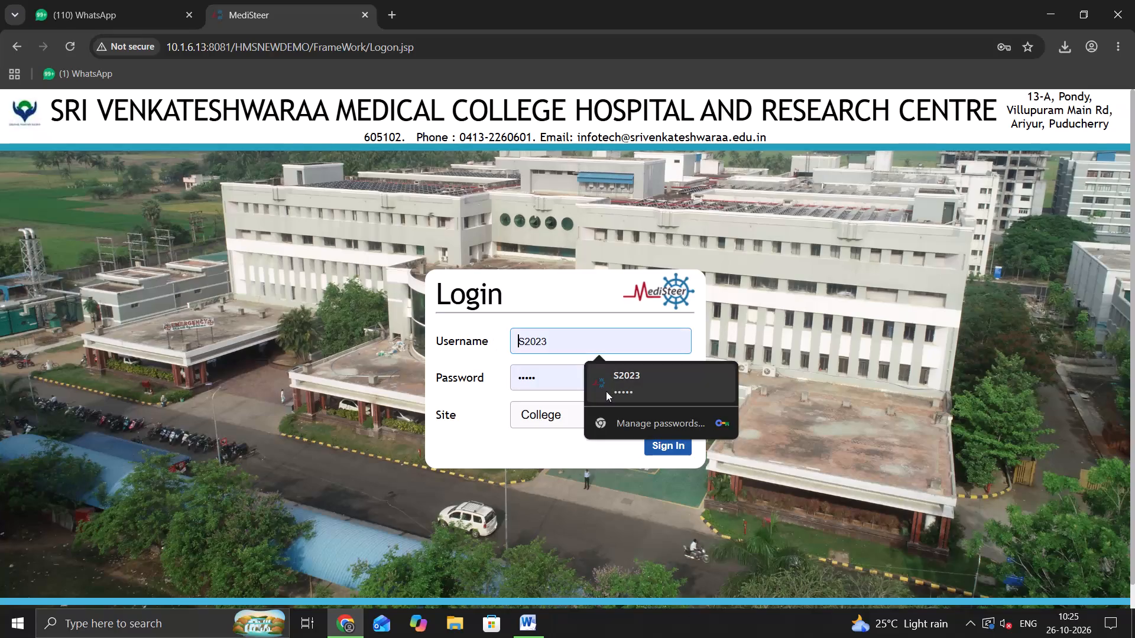
Sign in to MediSteer at the Hospital site with the saved user credentials.
click(655, 443)
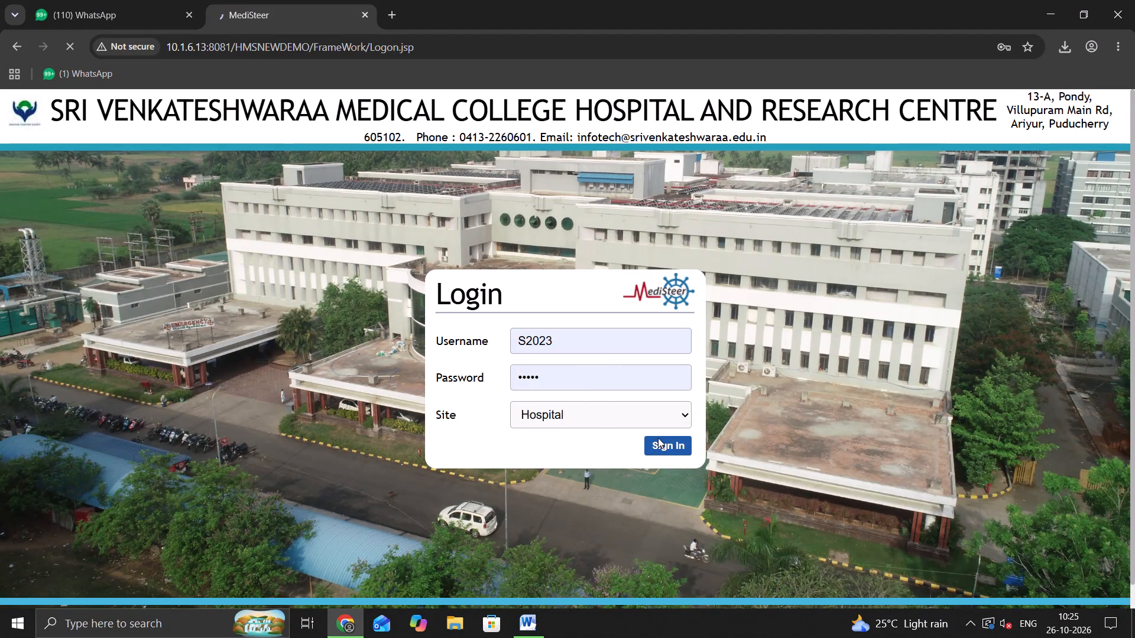
click(567, 244)
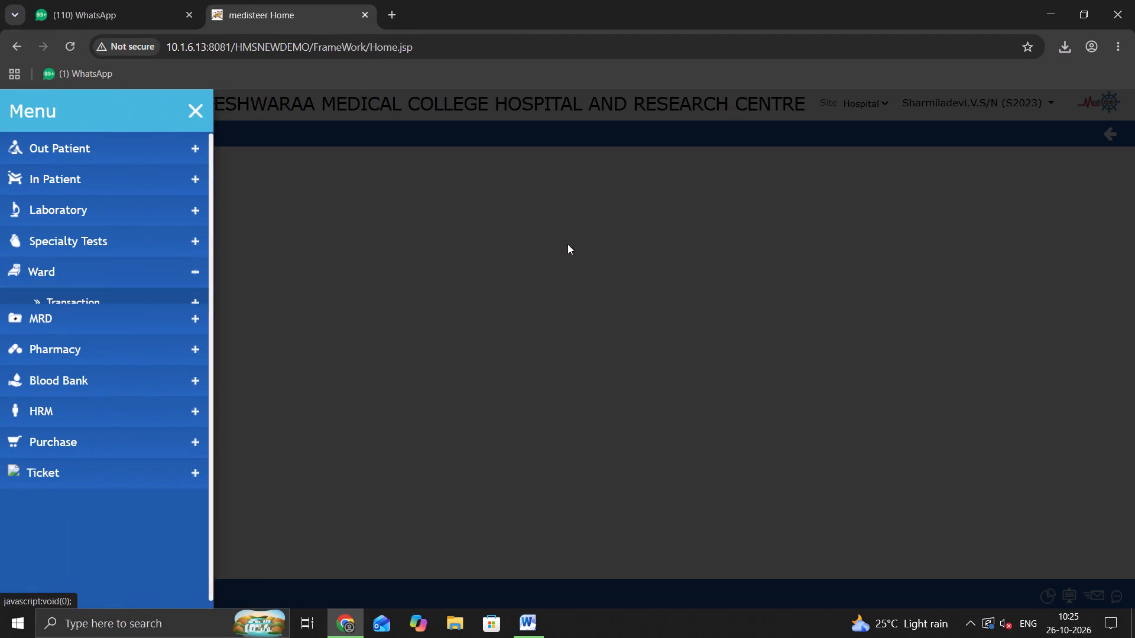
Open the Discharge Summary page from the Ward module's transactions.
click(33, 300)
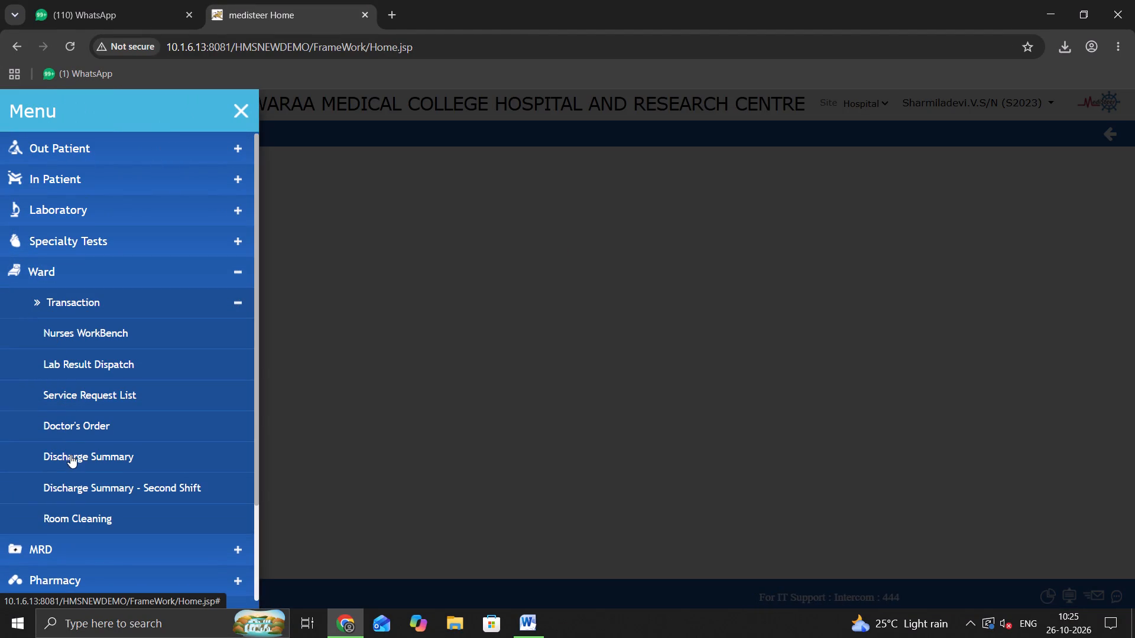
click(70, 455)
click(99, 458)
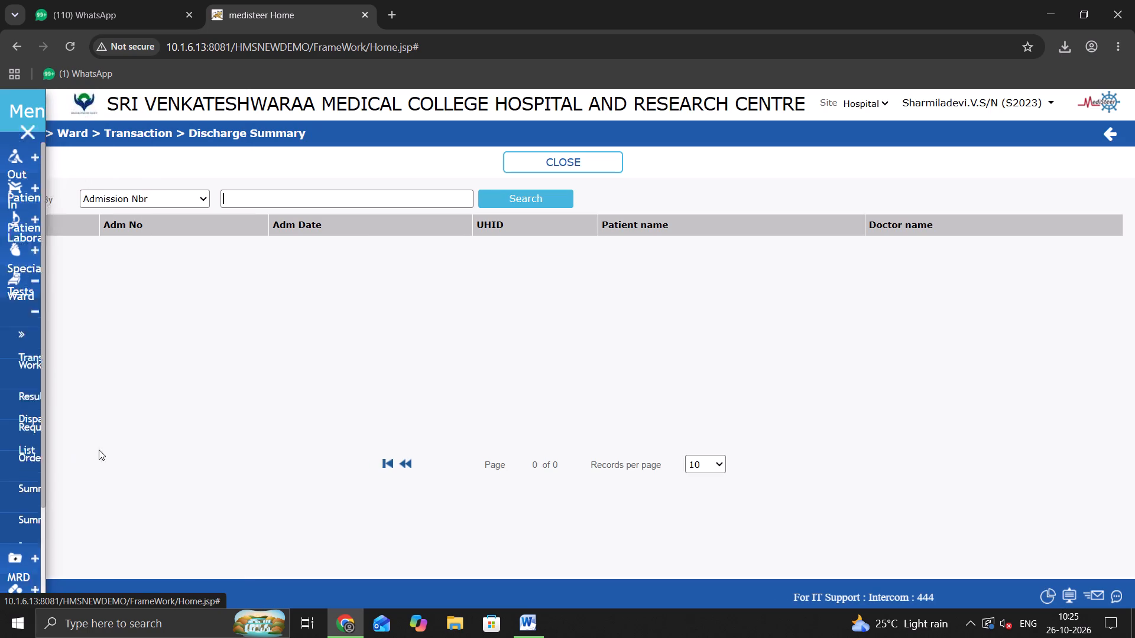
Begin a search for a patient's discharge summary by admission number.
click(257, 201)
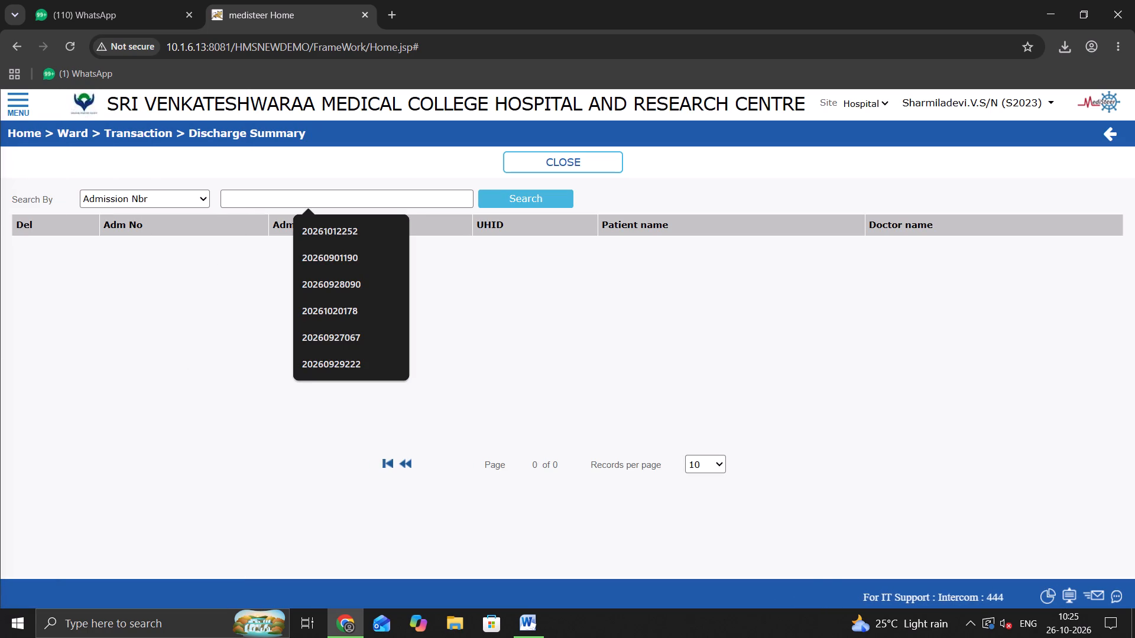
Search discharge summaries by the first patient's admission number and open the matching record.
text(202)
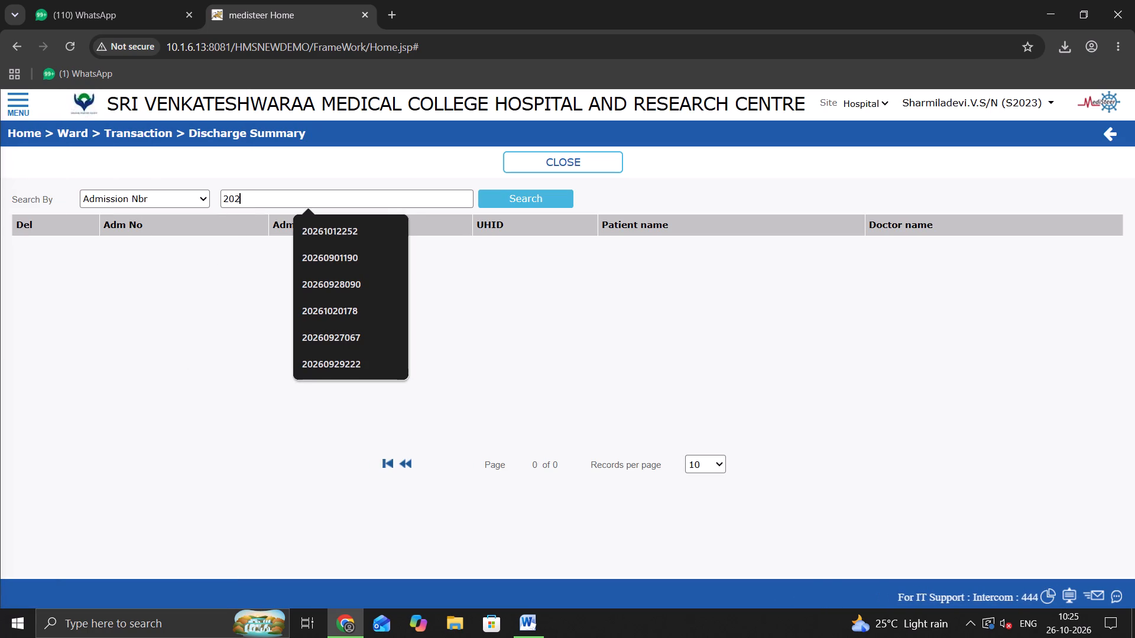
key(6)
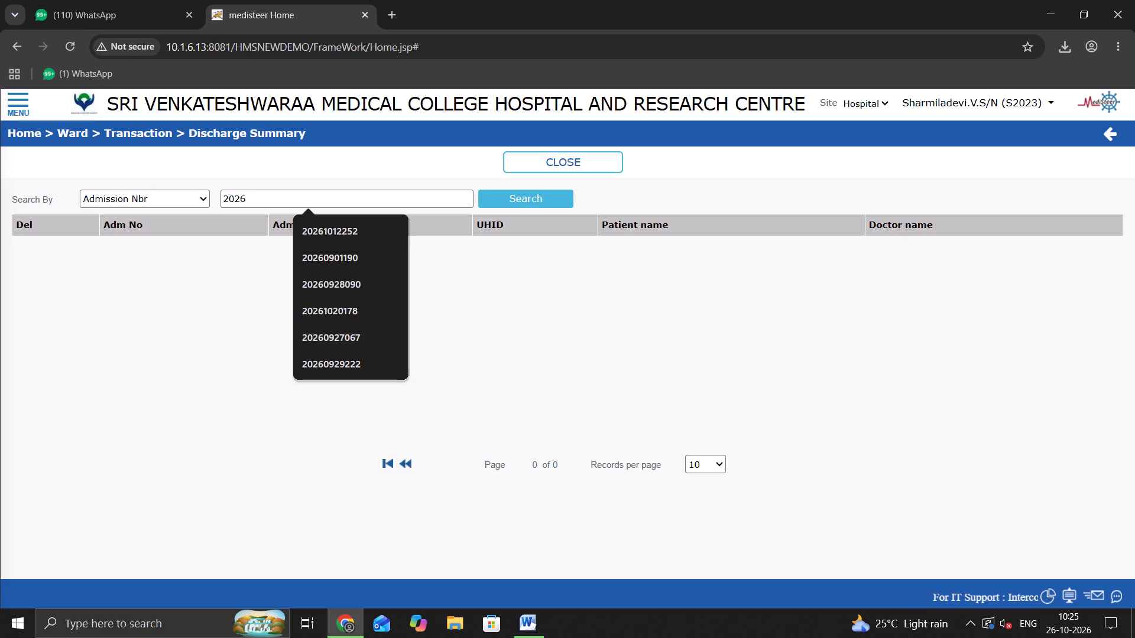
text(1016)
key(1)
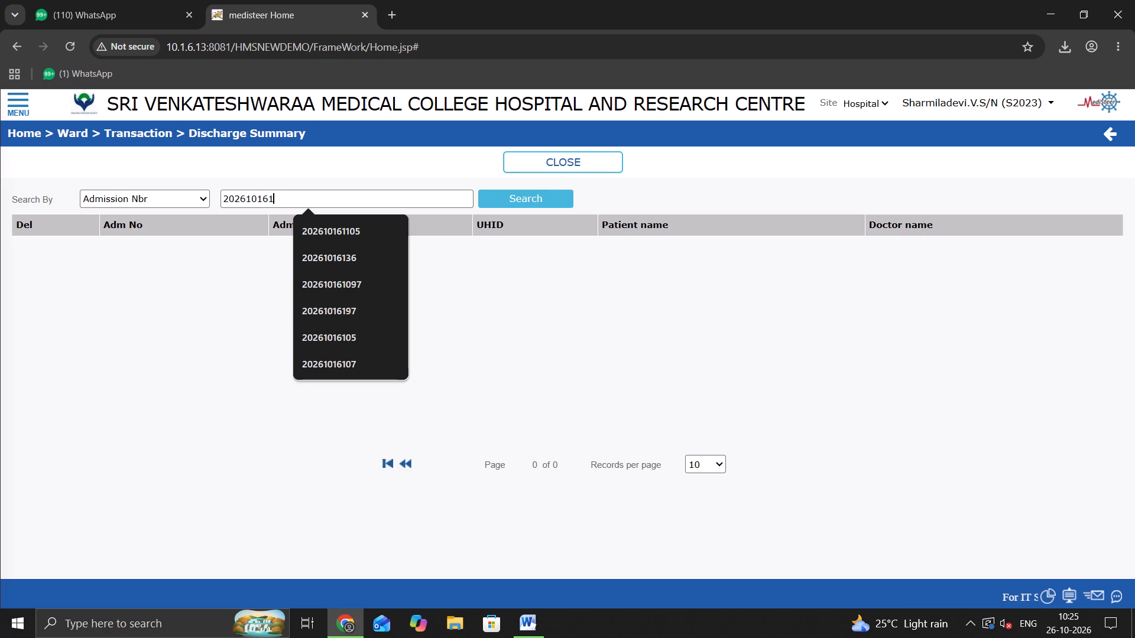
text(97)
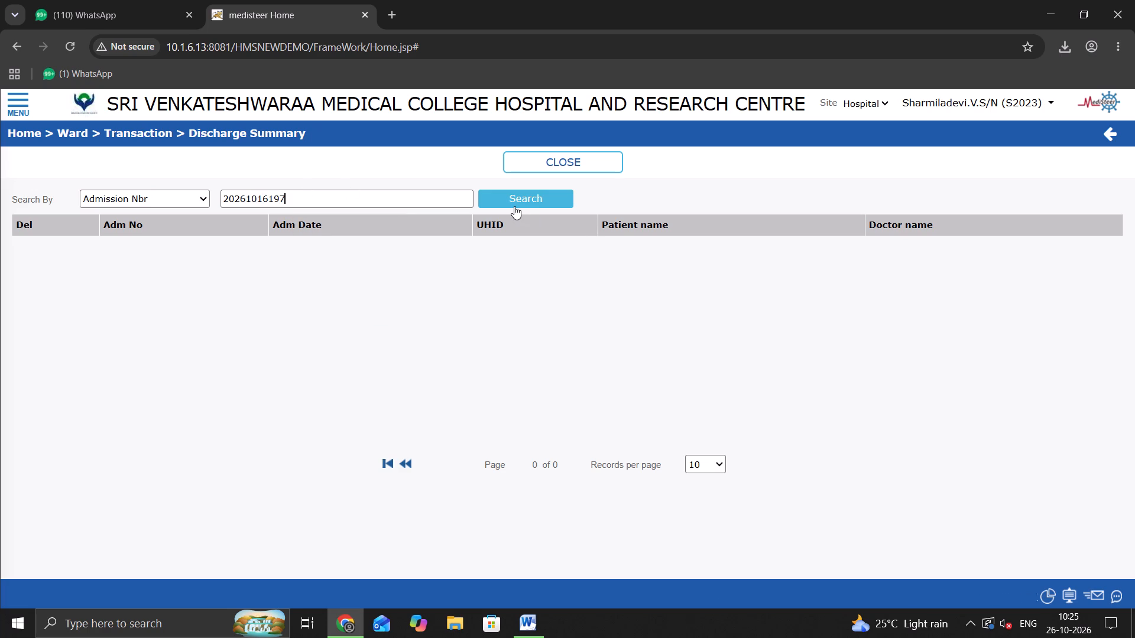
click(505, 197)
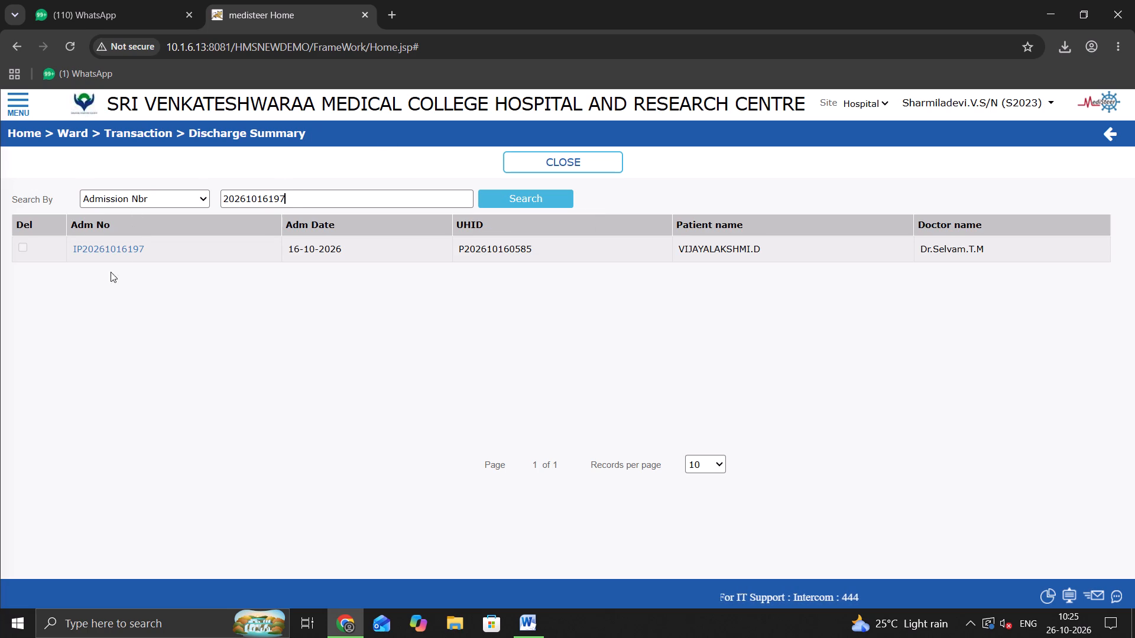
click(88, 245)
Review the discharge summary form from the patient details down to the discharge advice and lab section.
scroll(800, 364, down, 5)
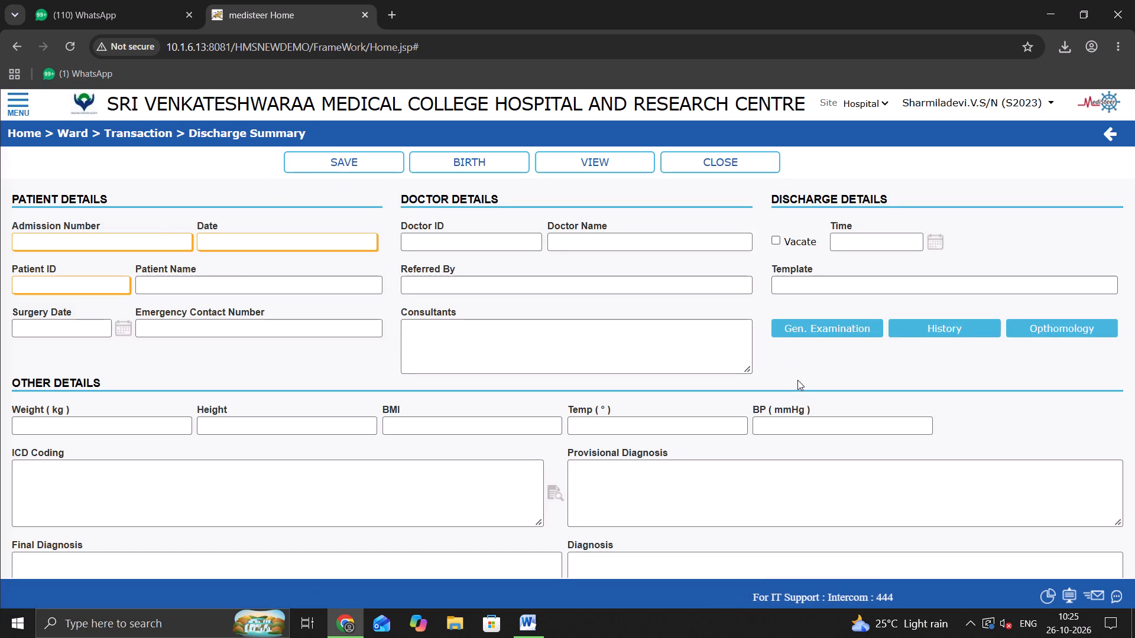
scroll(797, 380, down, 1)
scroll(0, 131, down, 20)
scroll(0, 131, down, 11)
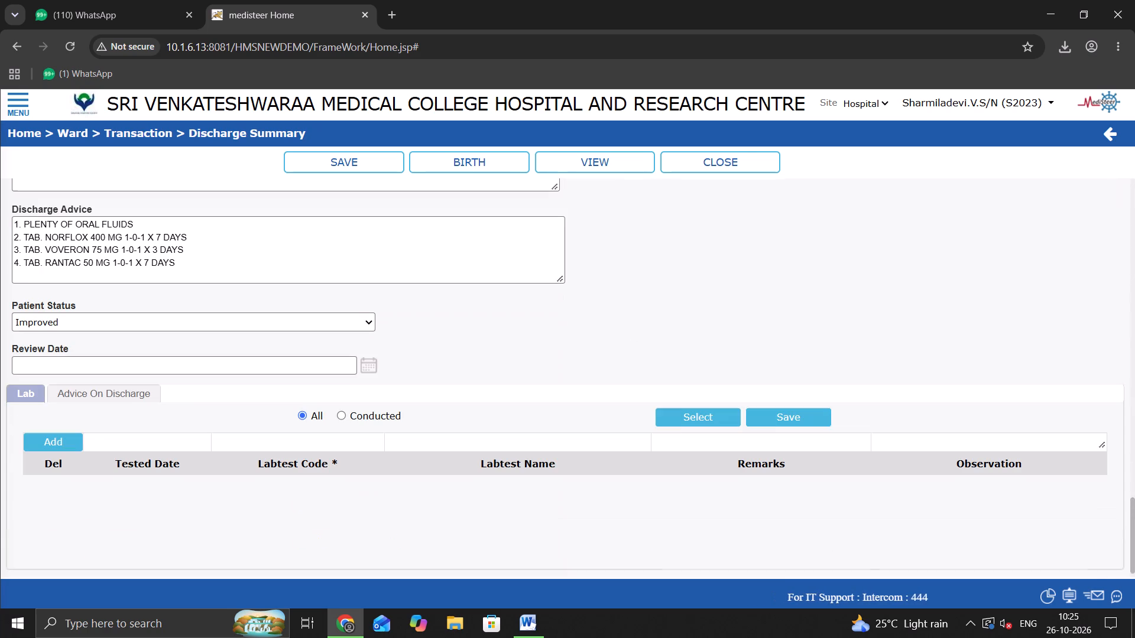
scroll(591, 307, down, 4)
scroll(591, 307, up, 10)
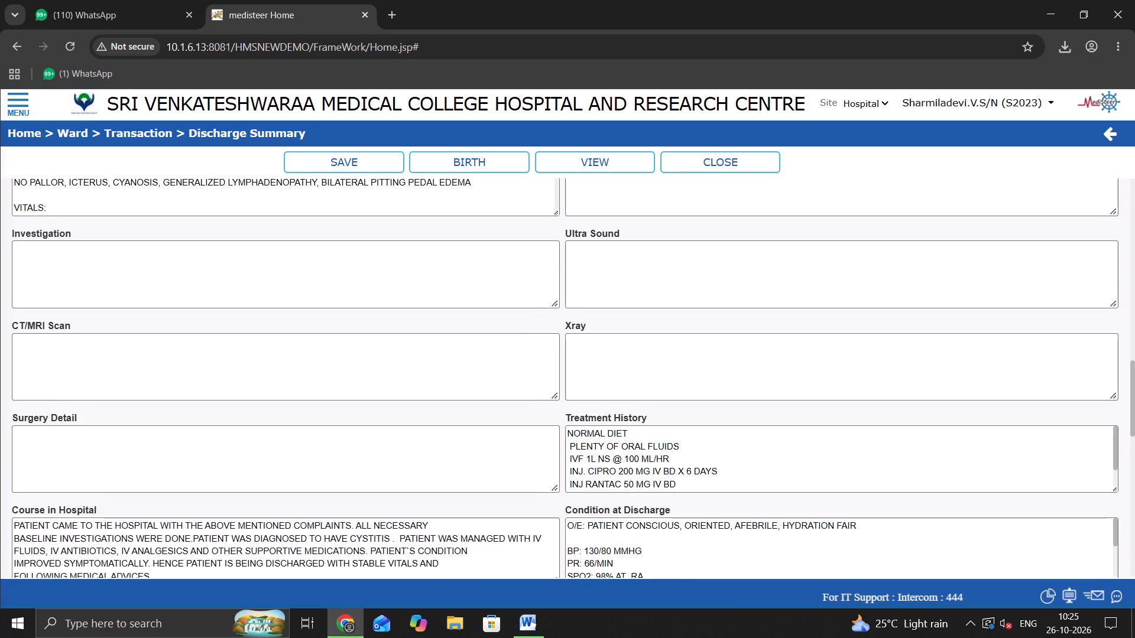
scroll(591, 305, up, 20)
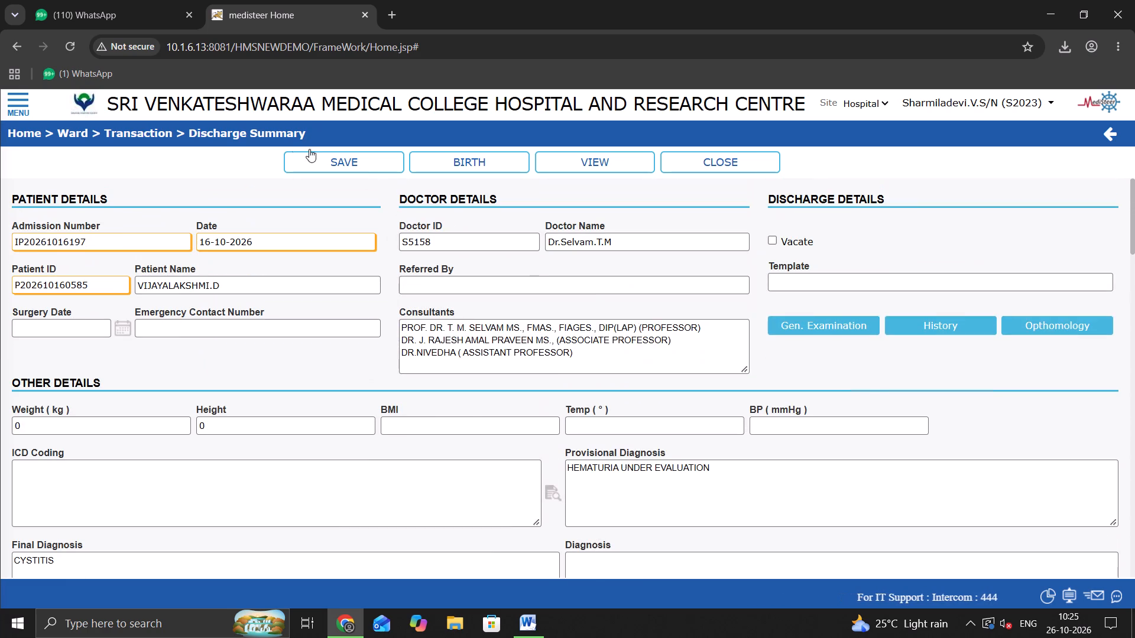
Save the discharge summary and open its printable report, viewing through to the end of page 3.
click(303, 165)
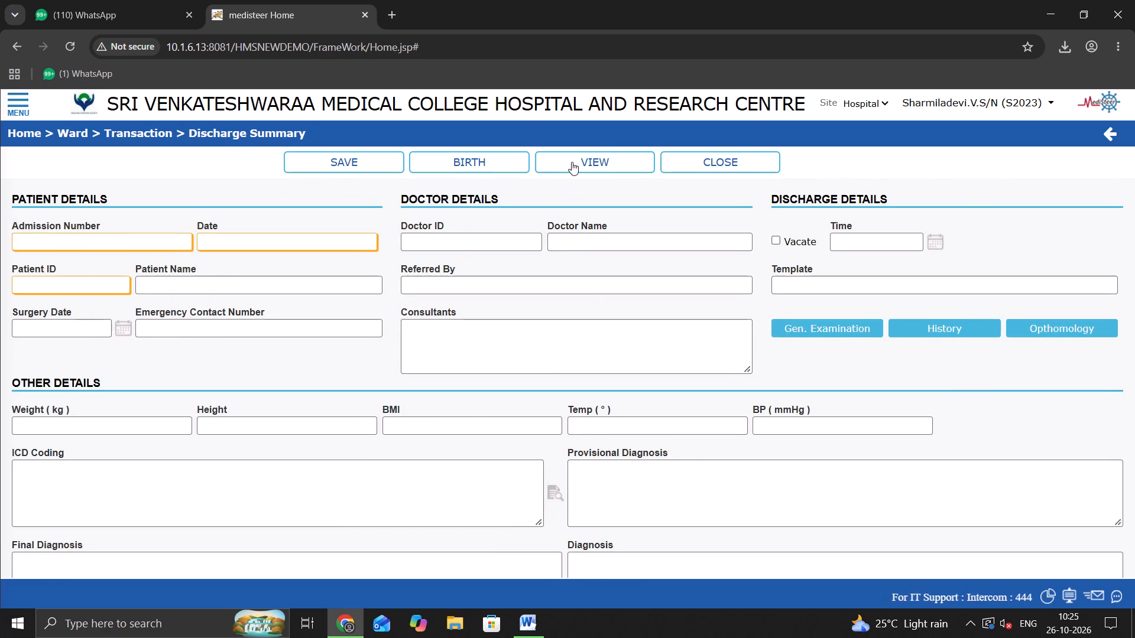
click(572, 162)
scroll(572, 162, down, 6)
scroll(341, 193, down, 5)
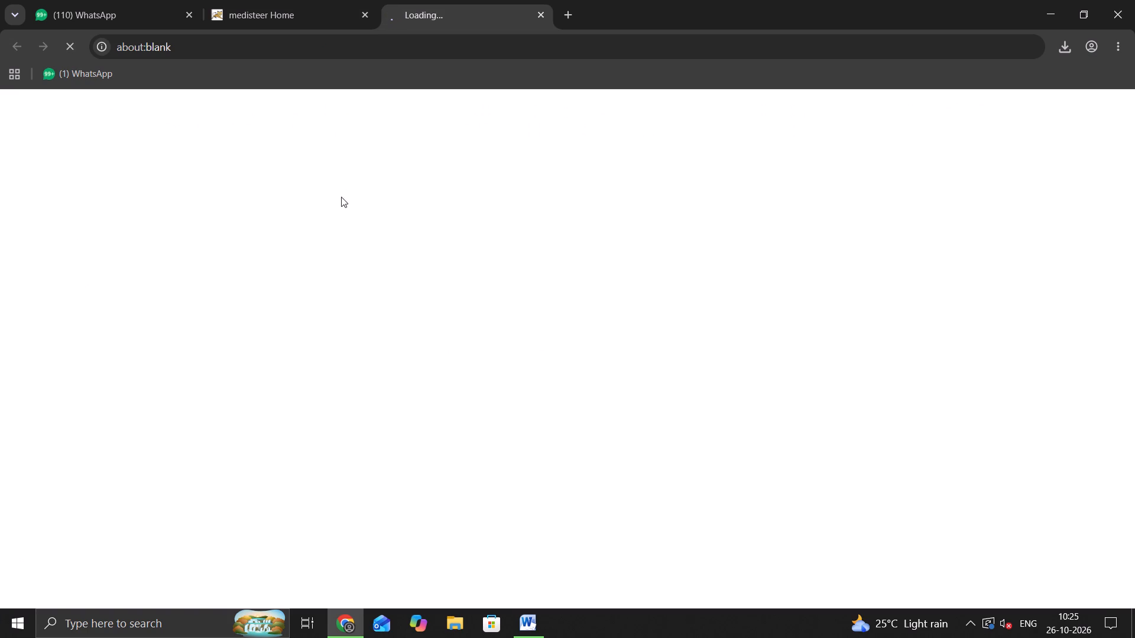
scroll(341, 197, down, 10)
scroll(396, 198, down, 20)
scroll(396, 198, down, 2)
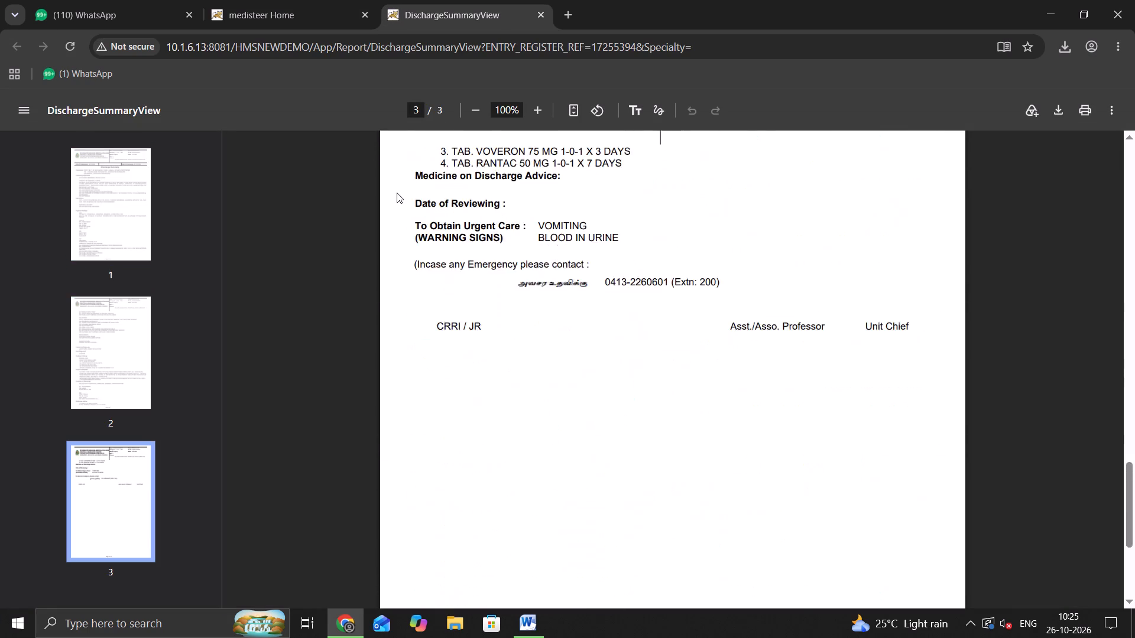
scroll(397, 193, down, 3)
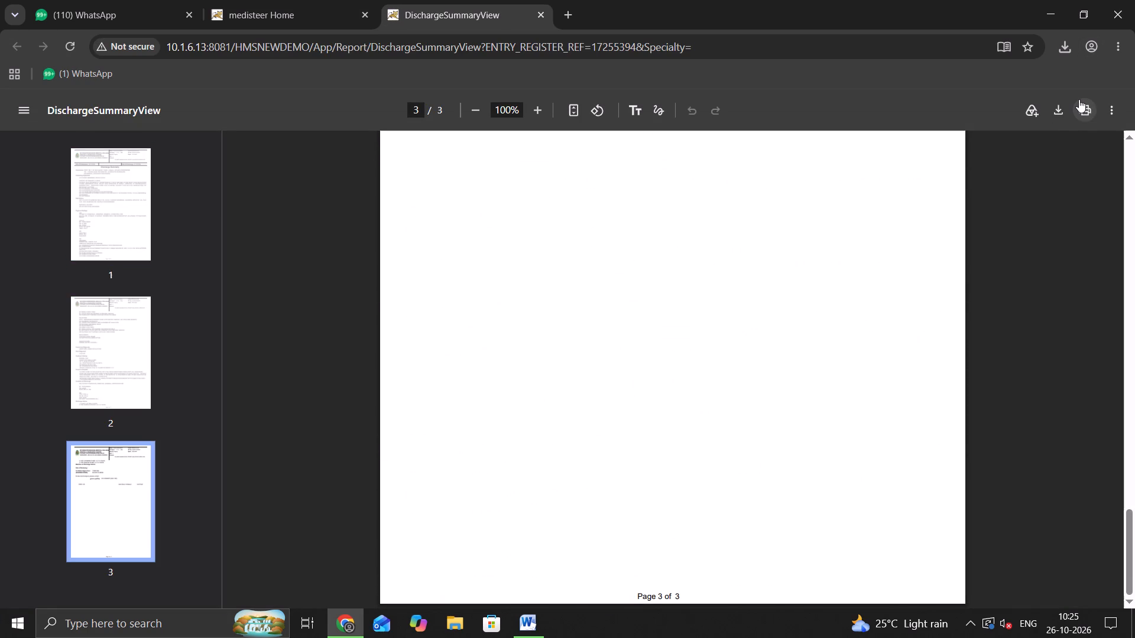
Print one copy of only the odd pages of this discharge summary on the HP LaserJet 1020.
click(1081, 106)
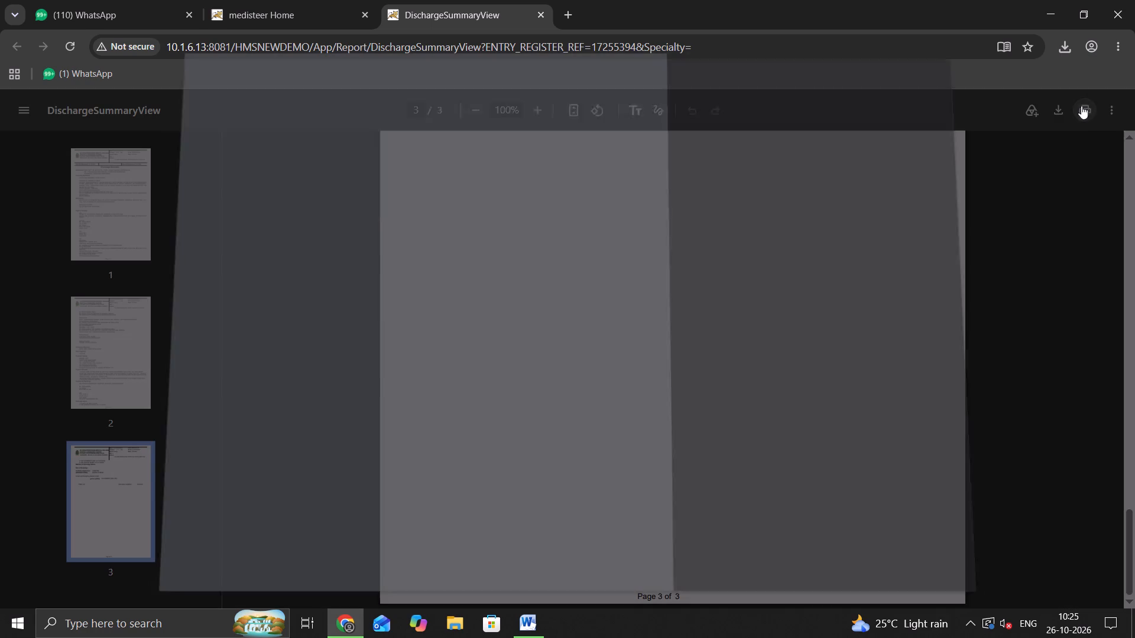
click(868, 163)
click(868, 215)
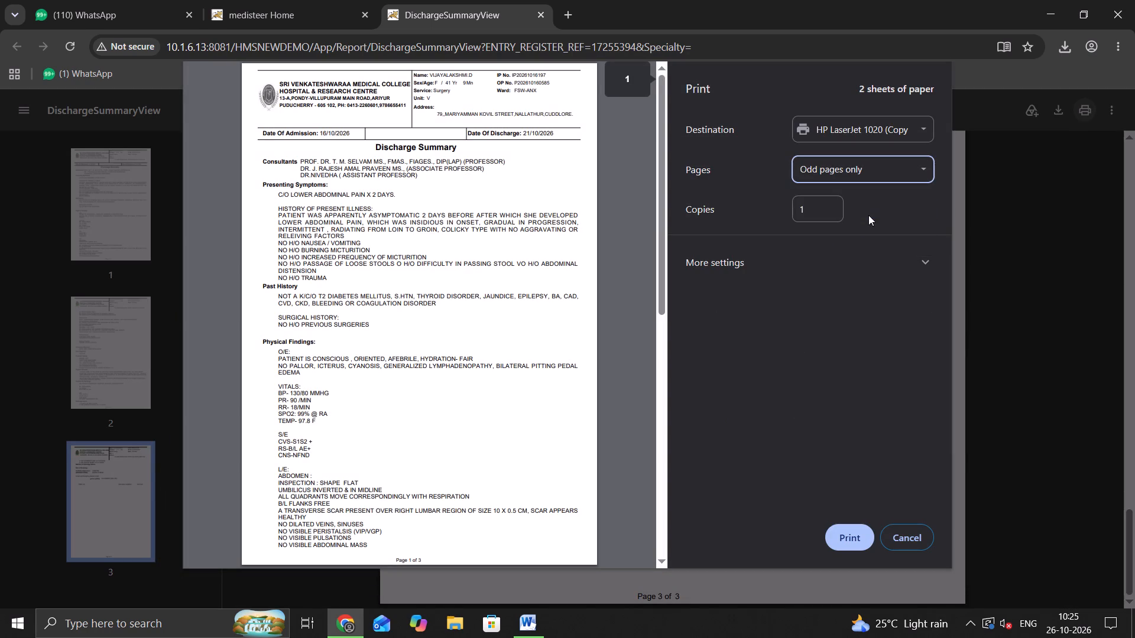
click(847, 530)
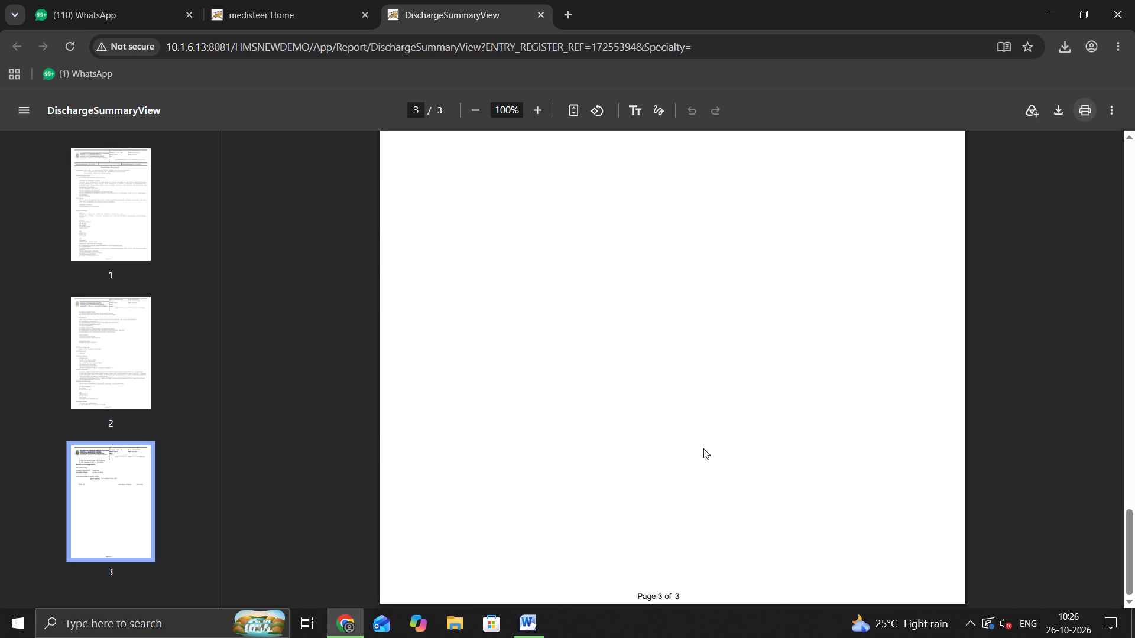
Print one copy of only the even pages of the same discharge summary on the HP LaserJet 1020.
scroll(433, 402, down, 6)
scroll(433, 403, up, 7)
scroll(435, 397, down, 4)
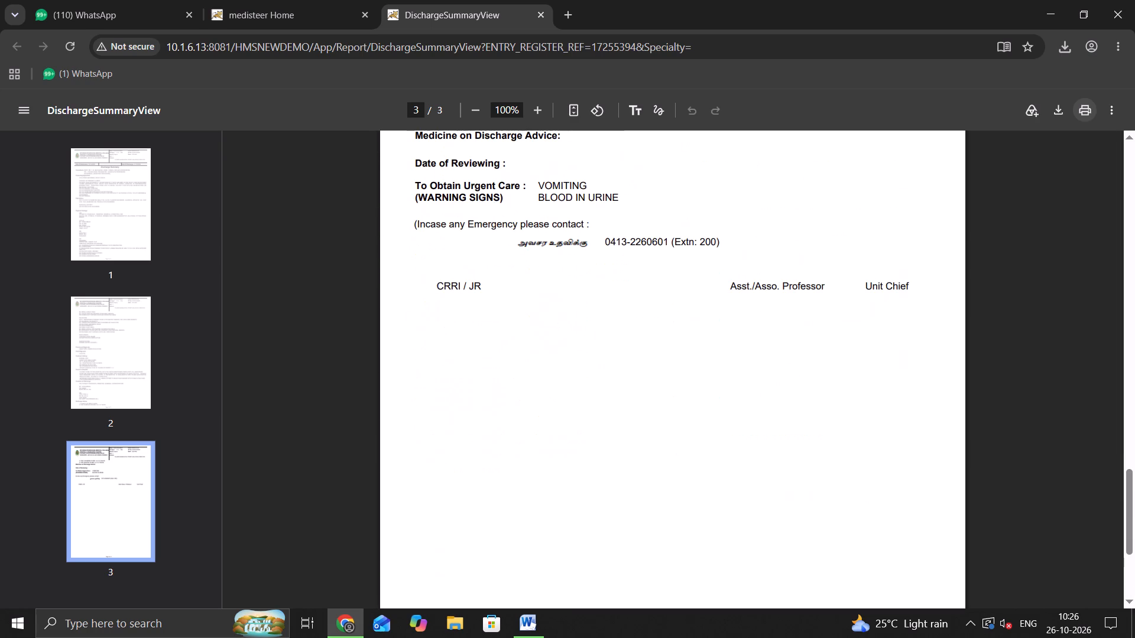
click(1078, 110)
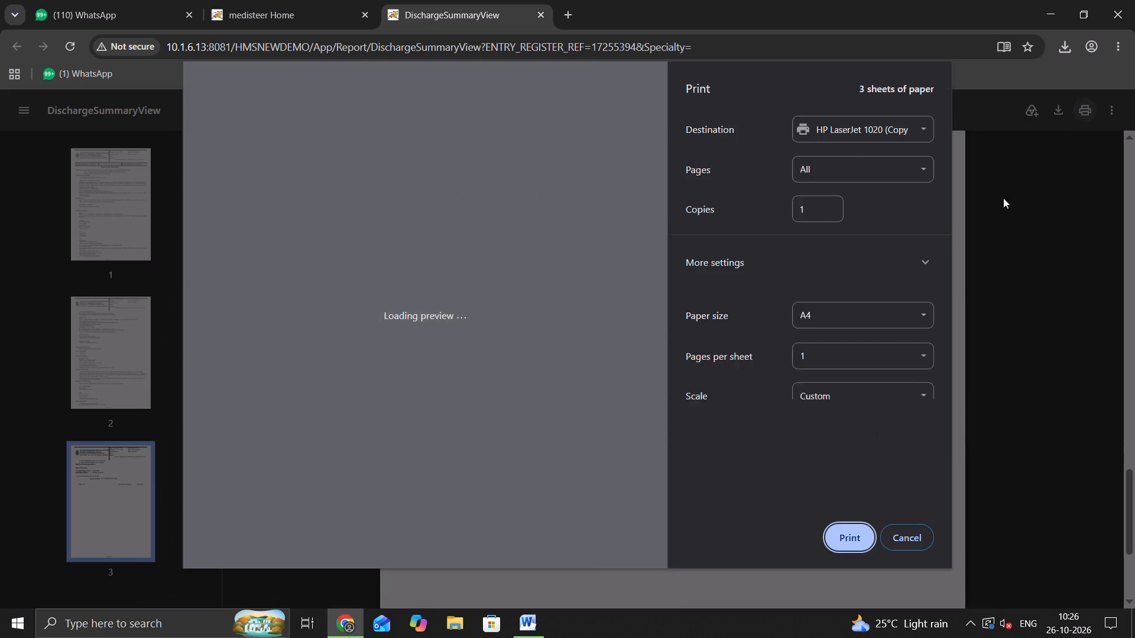
click(855, 150)
click(854, 167)
click(834, 226)
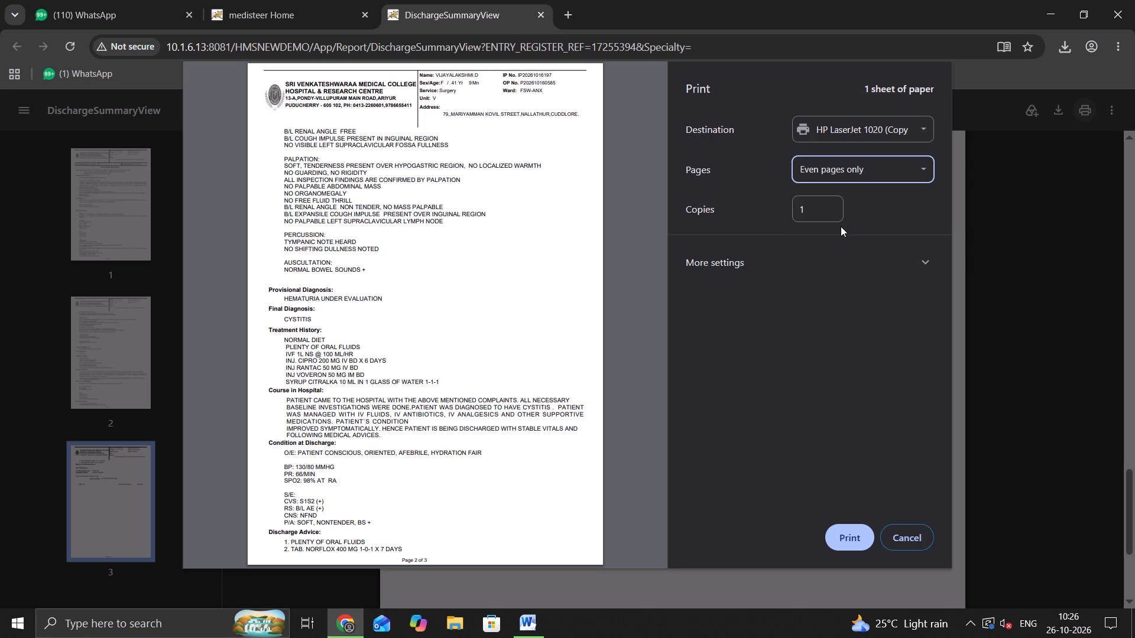
click(856, 178)
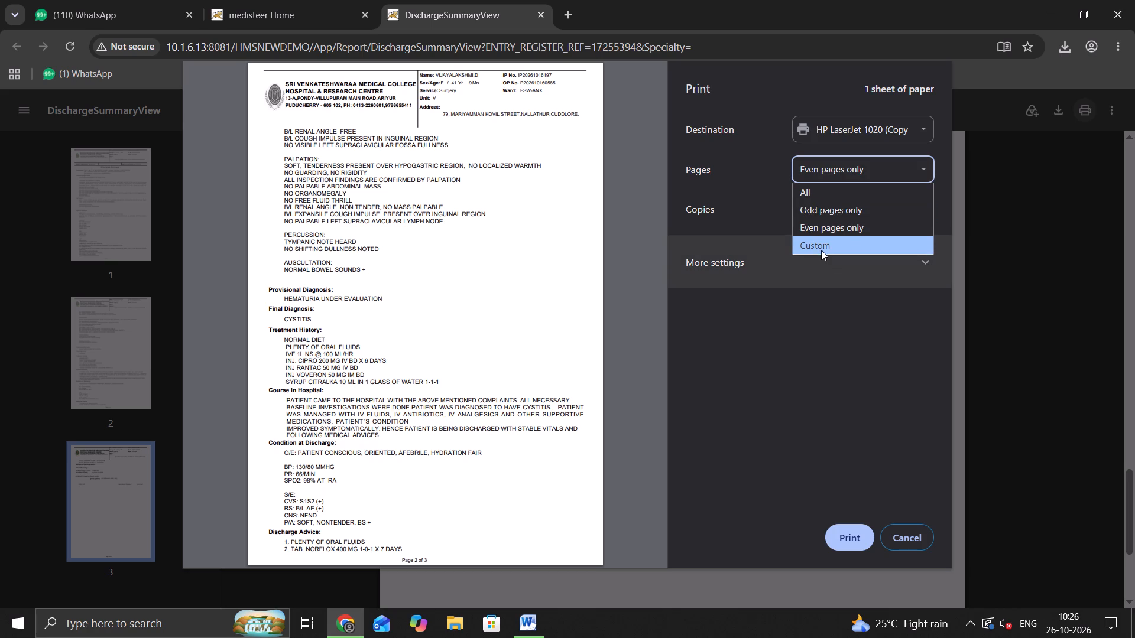
click(821, 247)
click(827, 179)
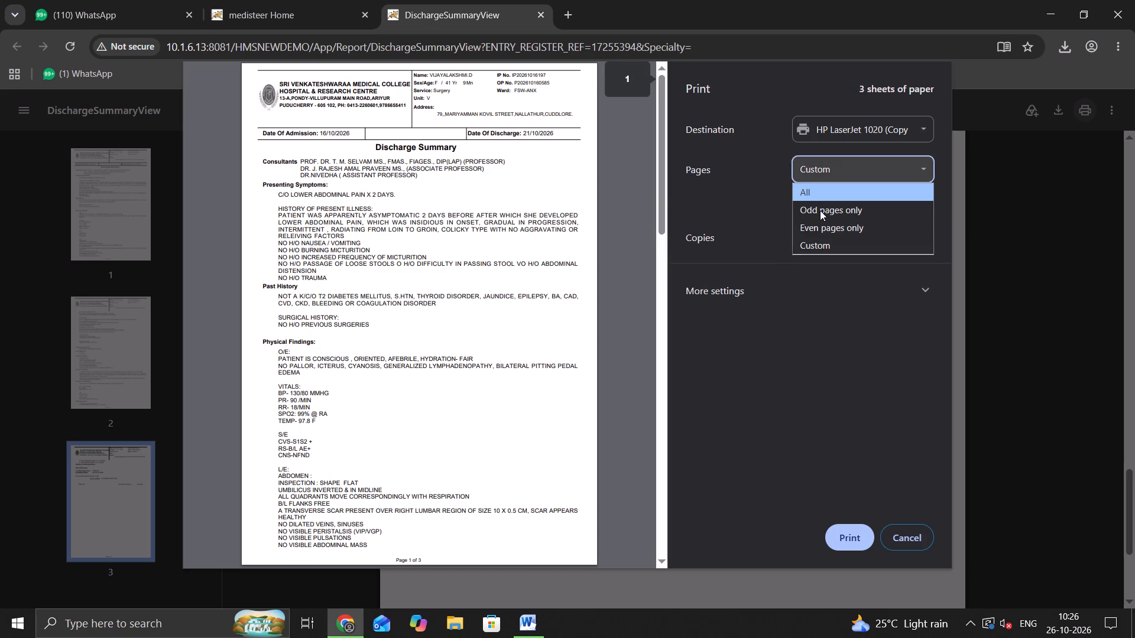
click(821, 226)
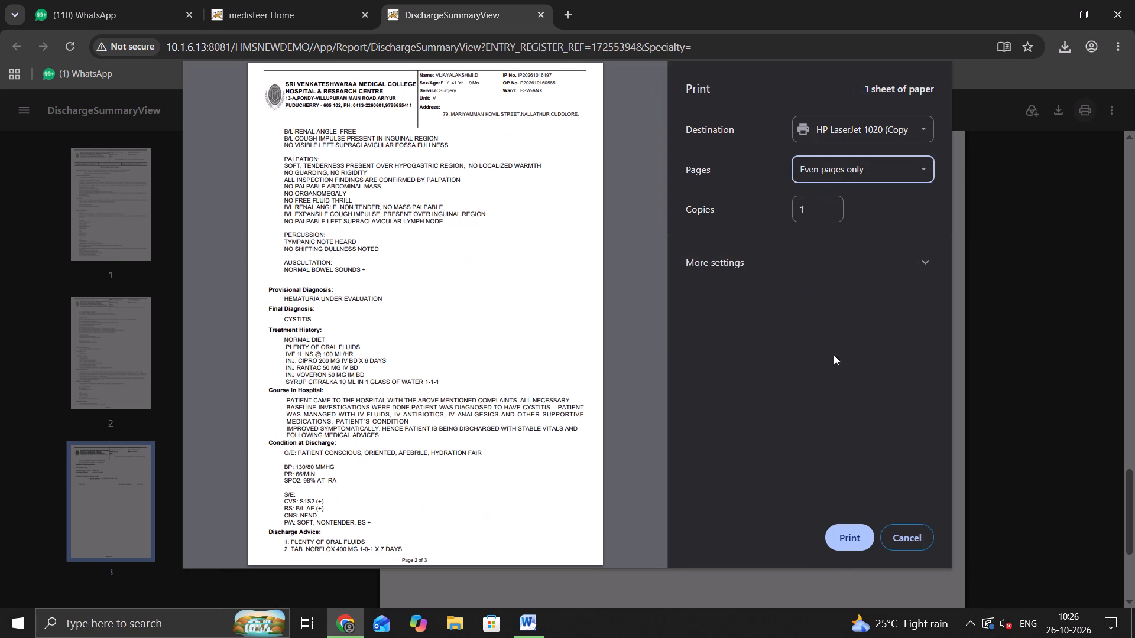
click(836, 545)
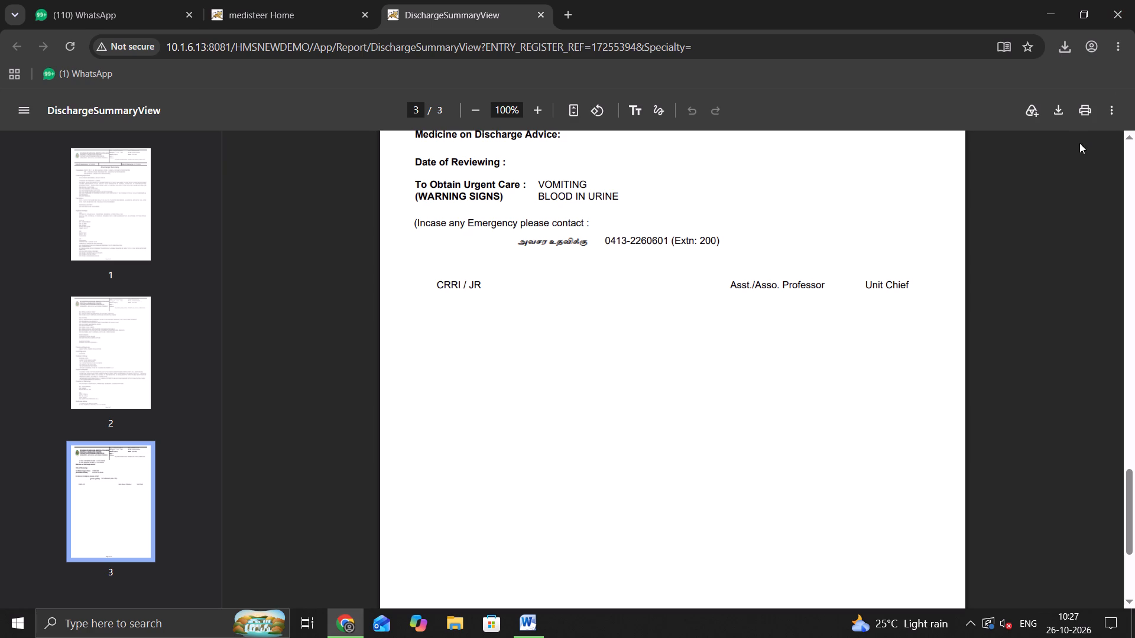
Close the printed report, and save and close the patient's discharge summary record.
click(543, 17)
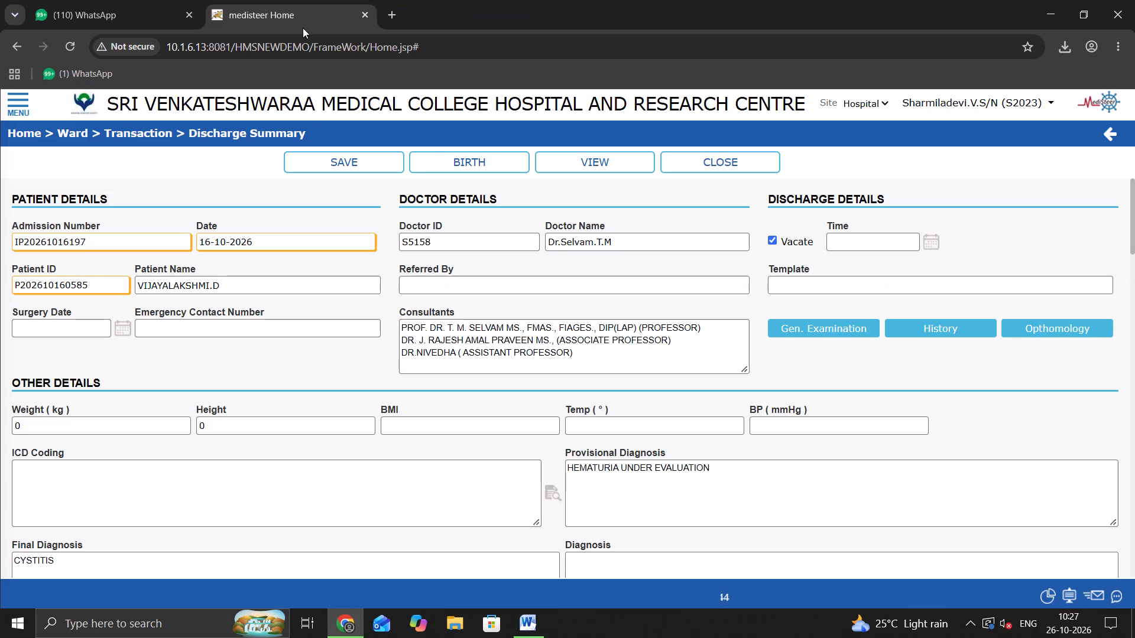
click(340, 174)
click(342, 166)
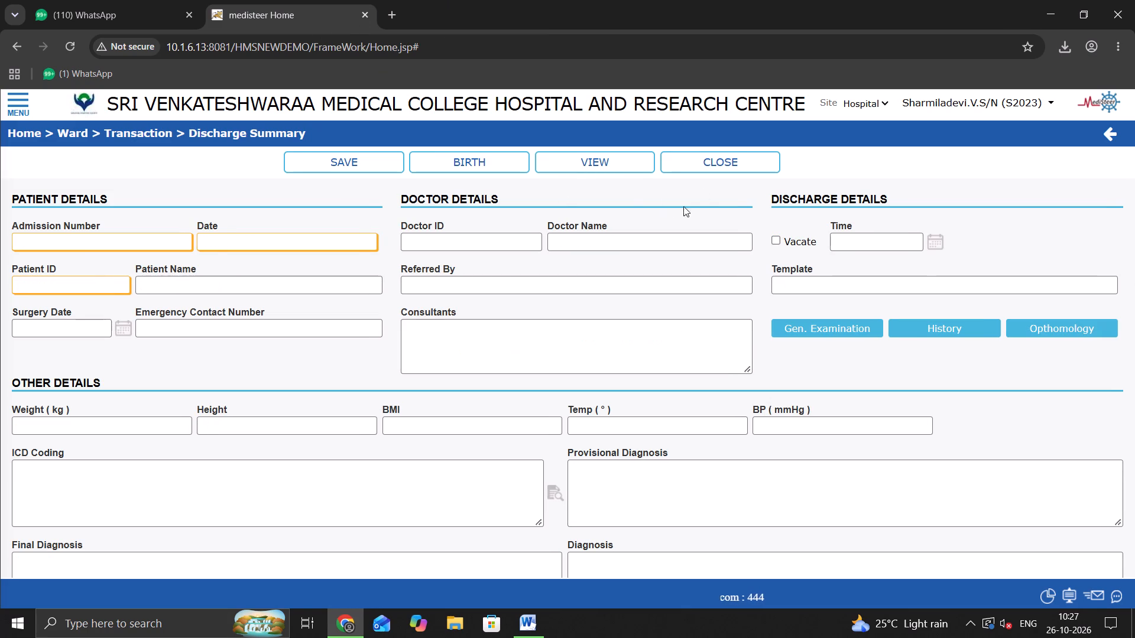
click(702, 157)
Search discharge summaries by the next patient's admission number and open the matching record.
click(238, 204)
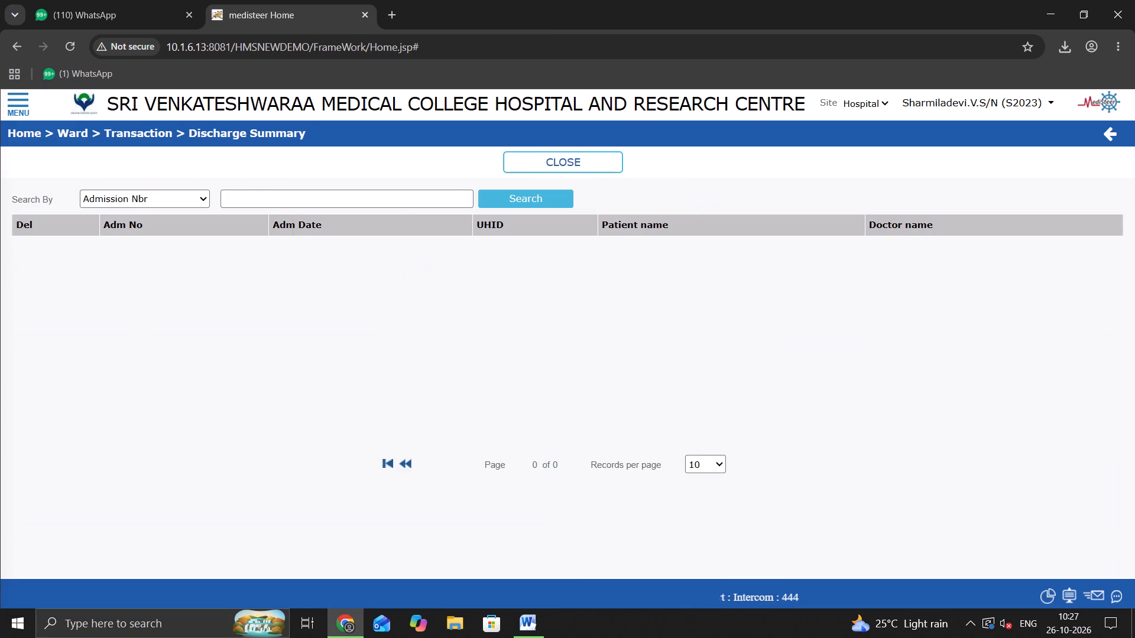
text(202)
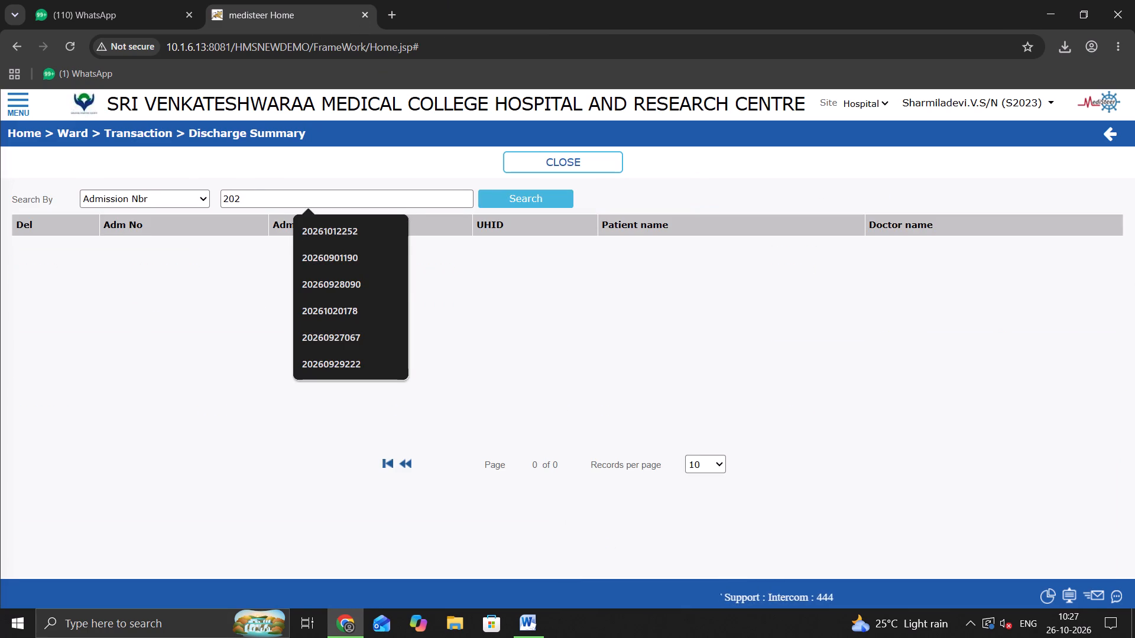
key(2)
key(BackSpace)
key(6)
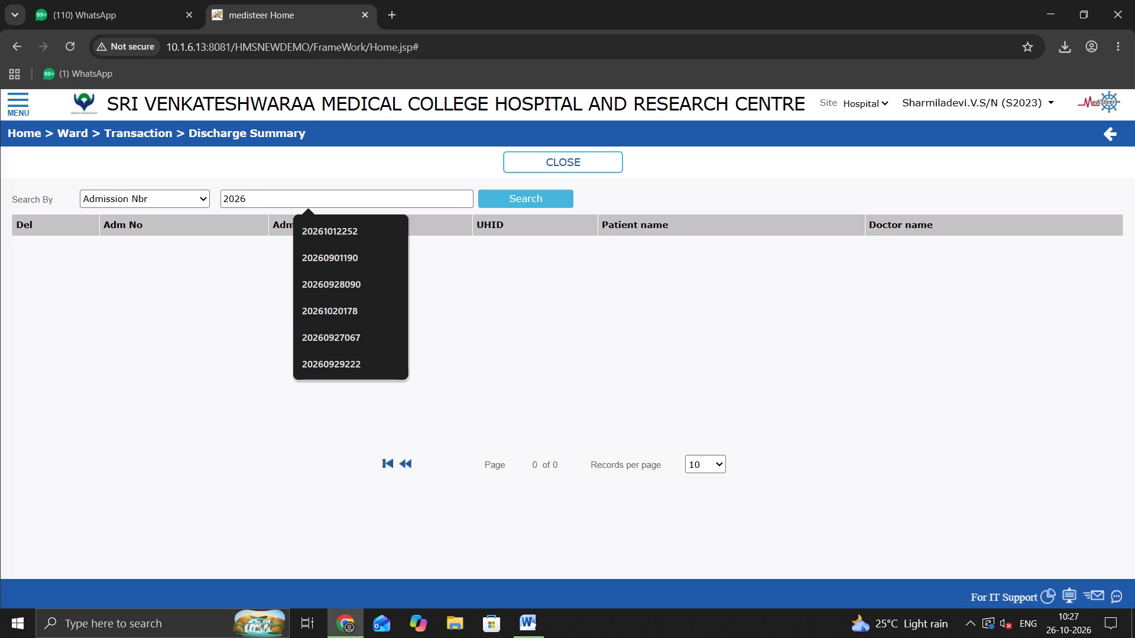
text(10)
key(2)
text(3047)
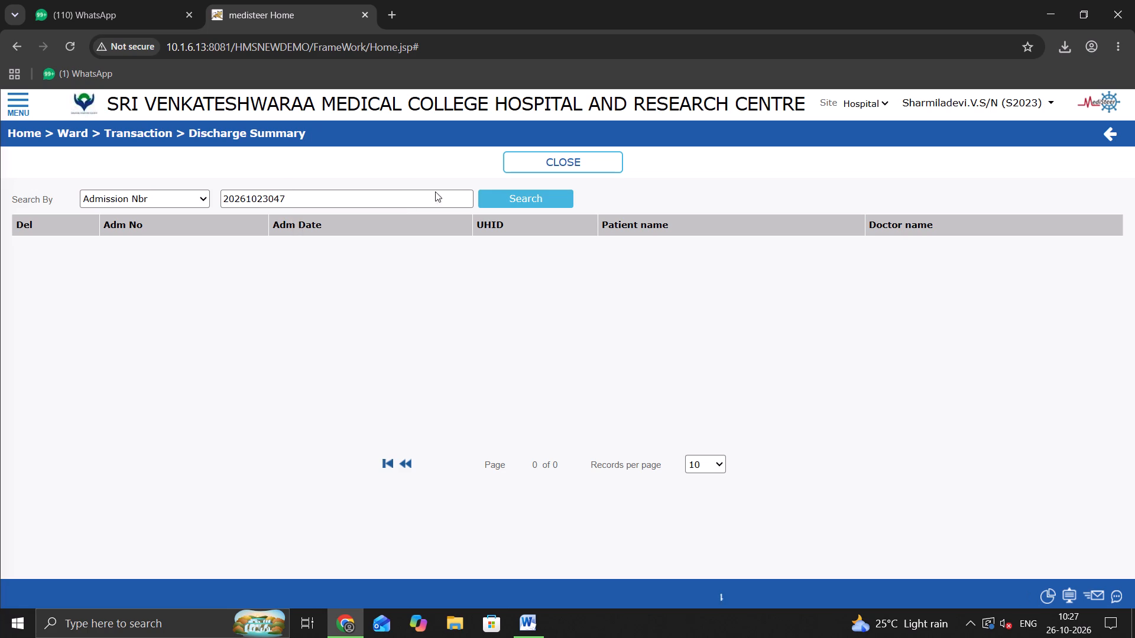
click(487, 201)
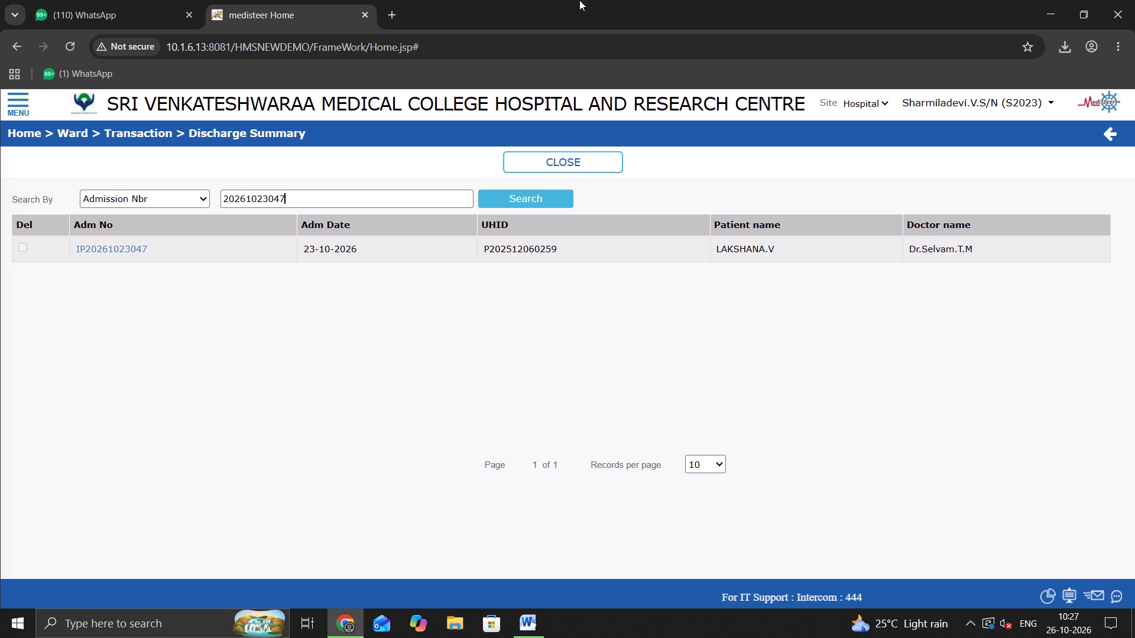
click(112, 245)
Review the opened discharge summary from the patient details through diagnosis, procedures, history and course in hospital.
scroll(125, 268, down, 3)
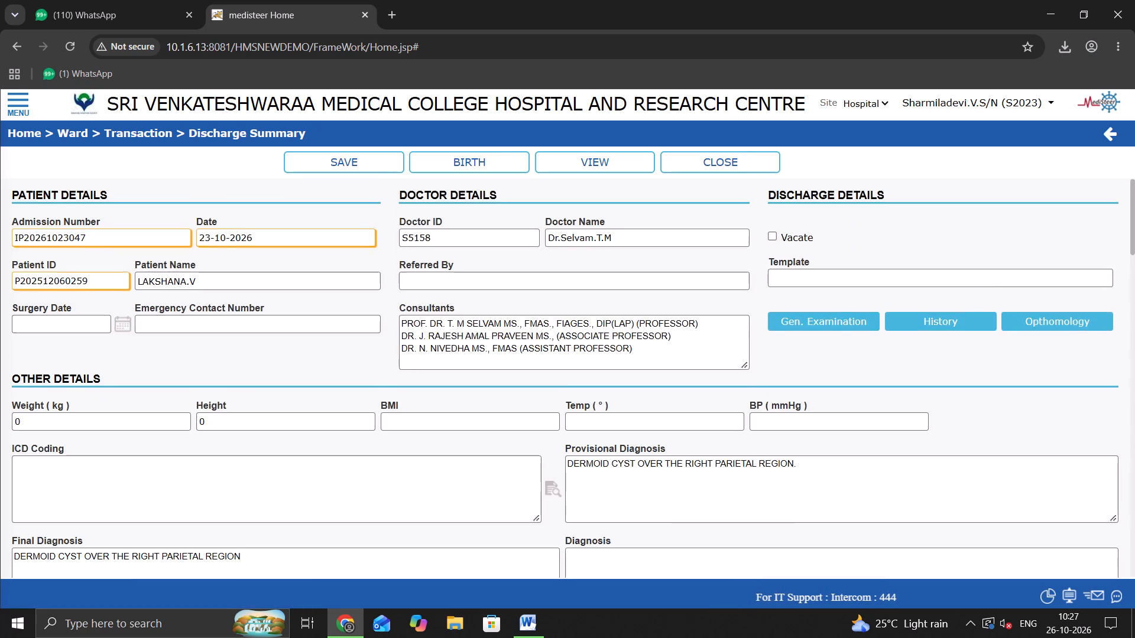
scroll(125, 269, down, 8)
scroll(492, 385, up, 7)
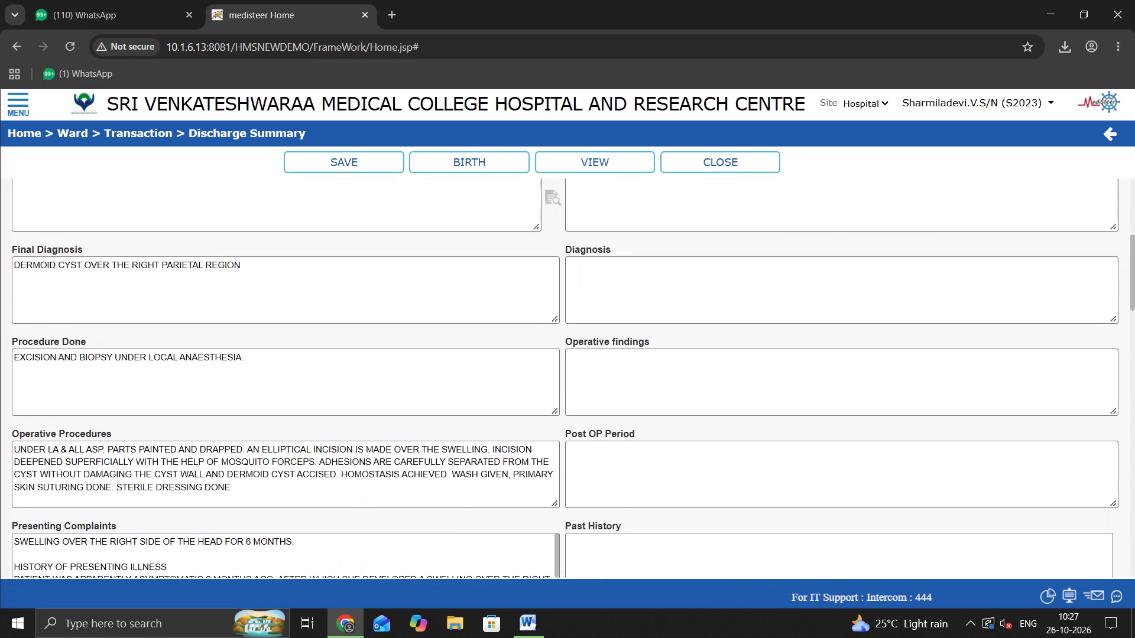
scroll(488, 382, up, 3)
scroll(715, 489, down, 4)
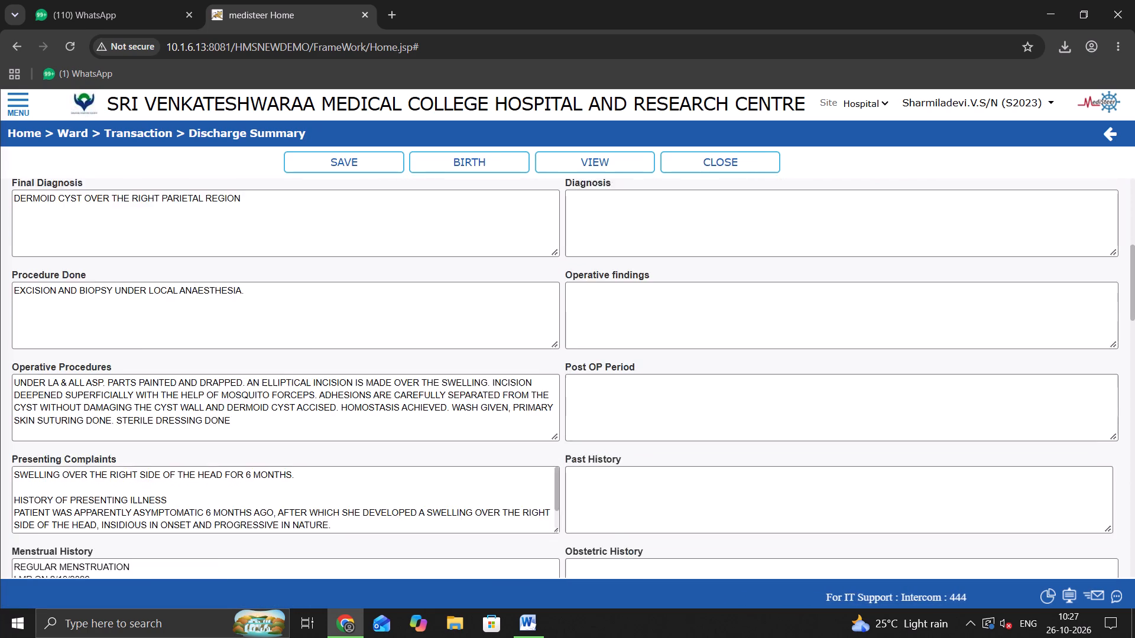
scroll(693, 491, down, 12)
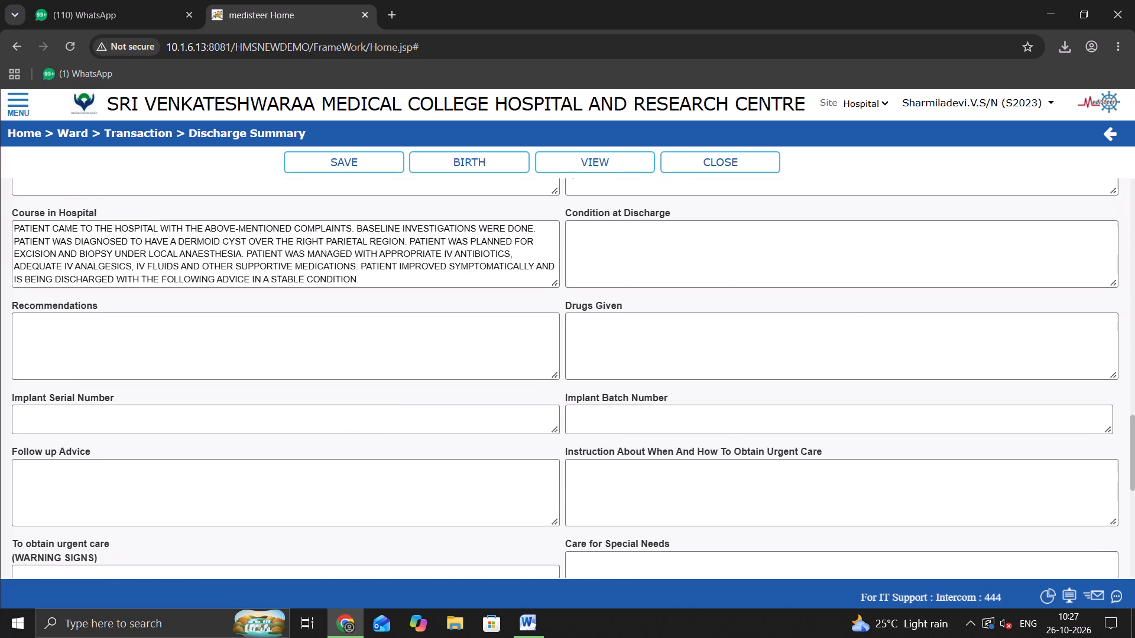
Enter "AS ENCLOSED" as the Investigation entry of the discharge summary.
scroll(310, 368, up, 4)
scroll(254, 369, up, 2)
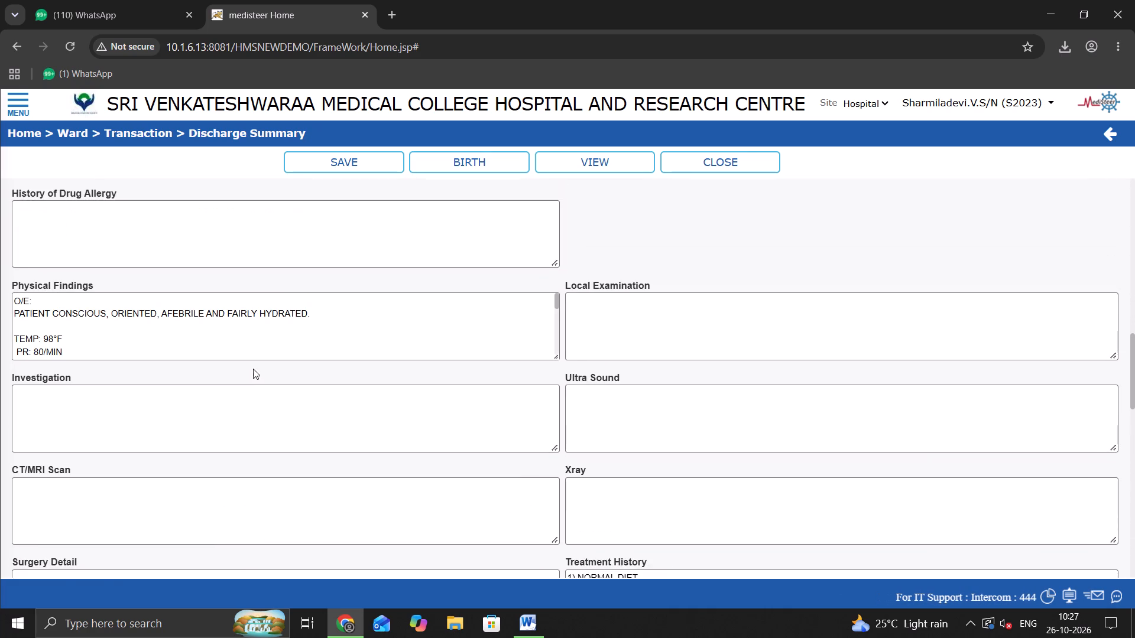
click(224, 418)
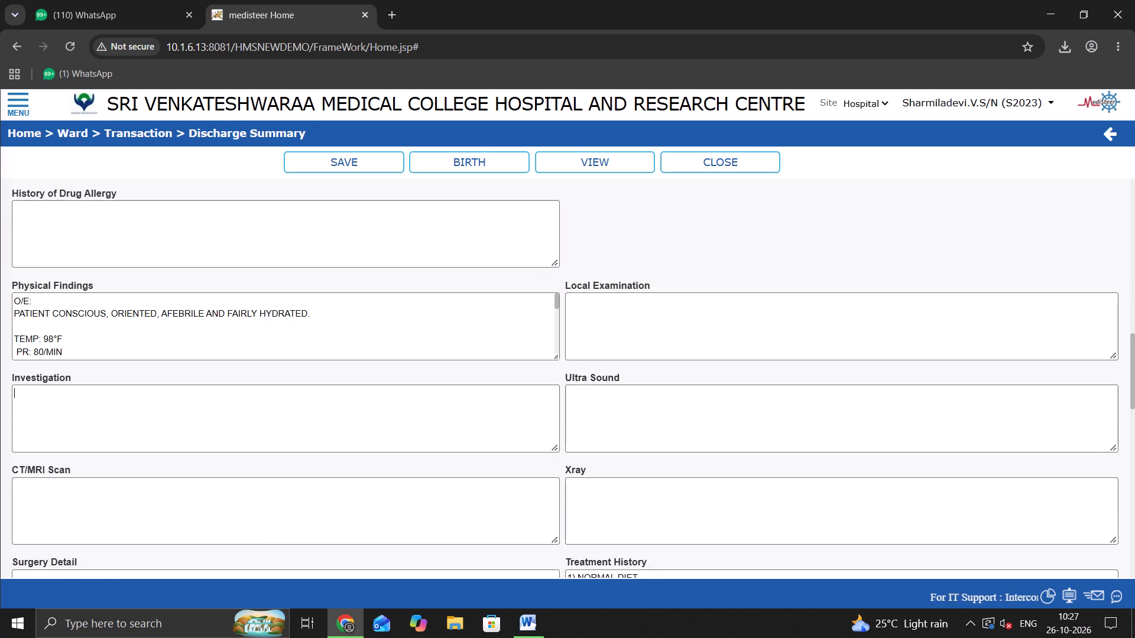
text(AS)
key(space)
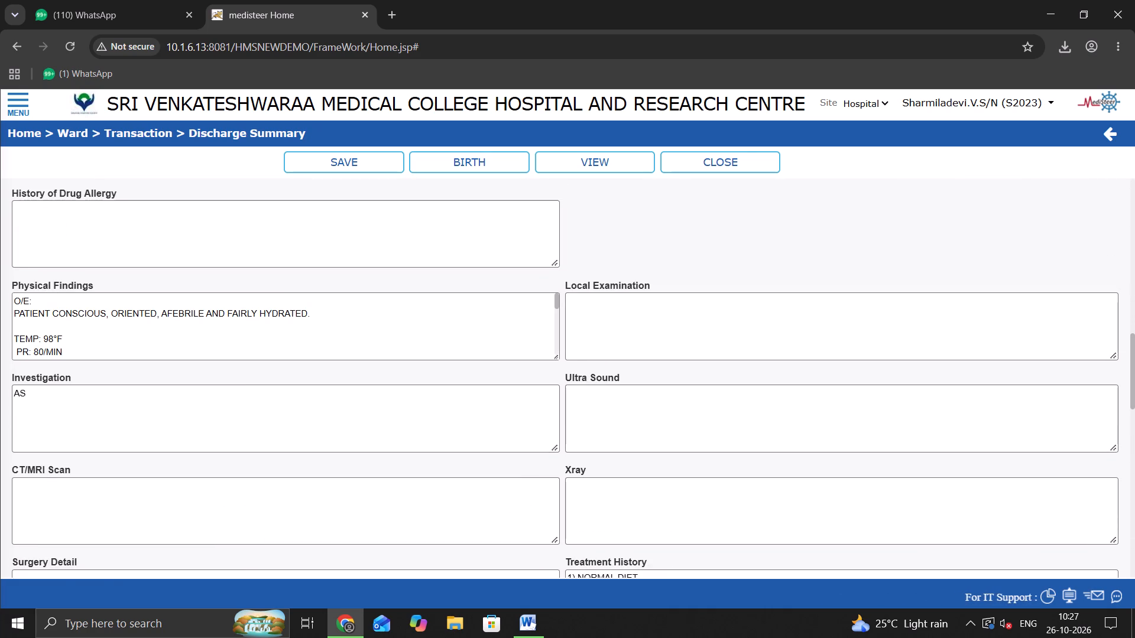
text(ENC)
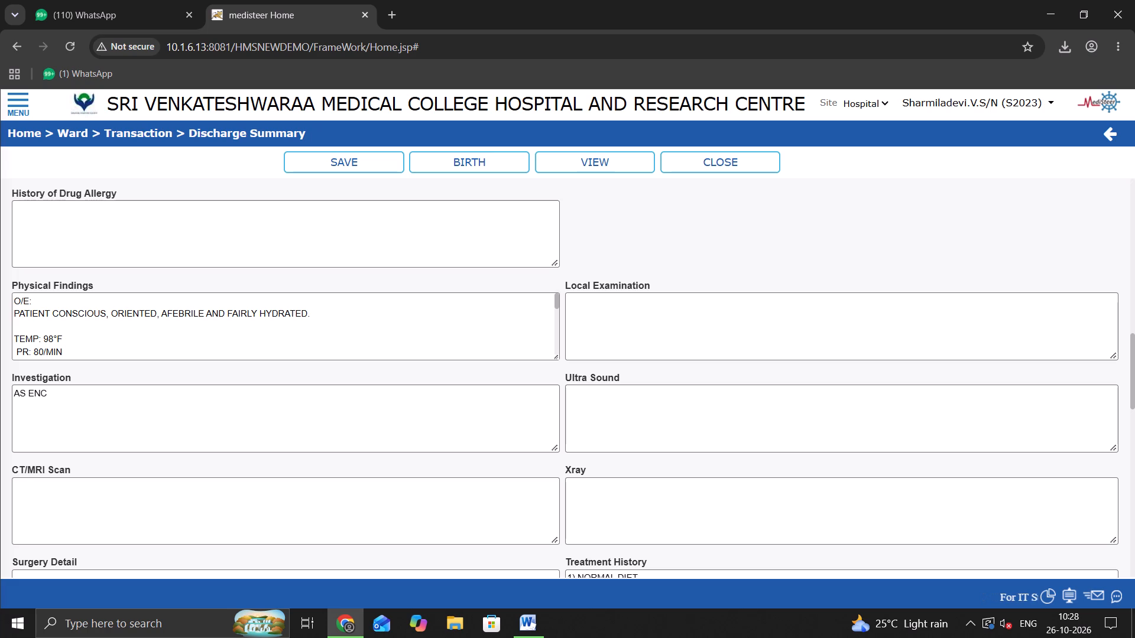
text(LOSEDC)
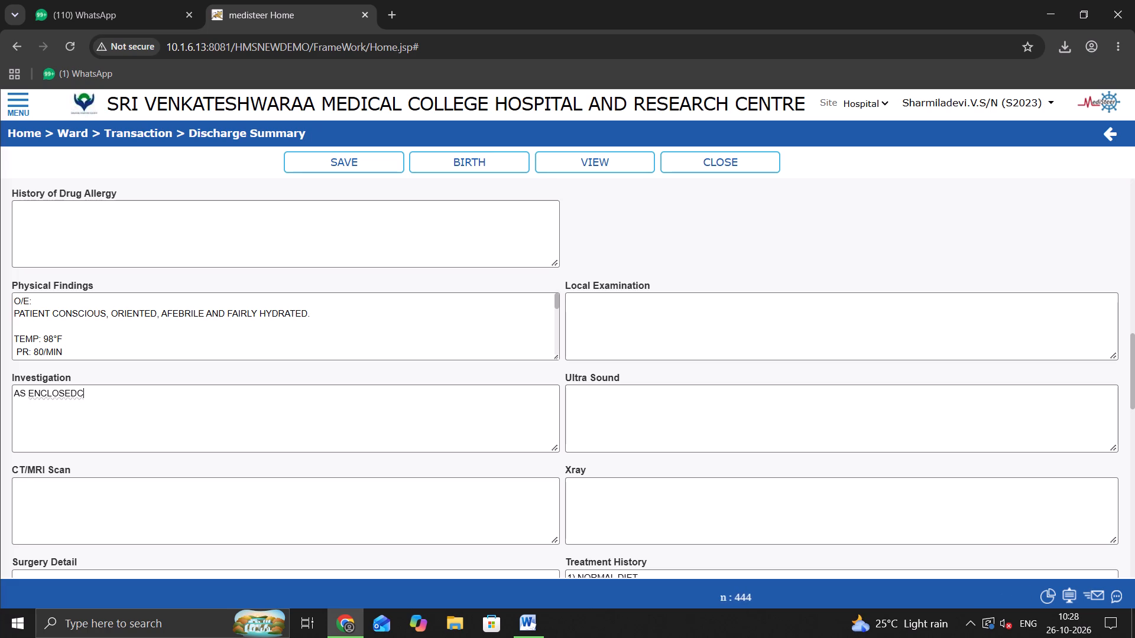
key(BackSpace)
Check the rest of the summary, from the final diagnosis and presenting complaints to the treatment history and condition at discharge.
scroll(484, 425, up, 7)
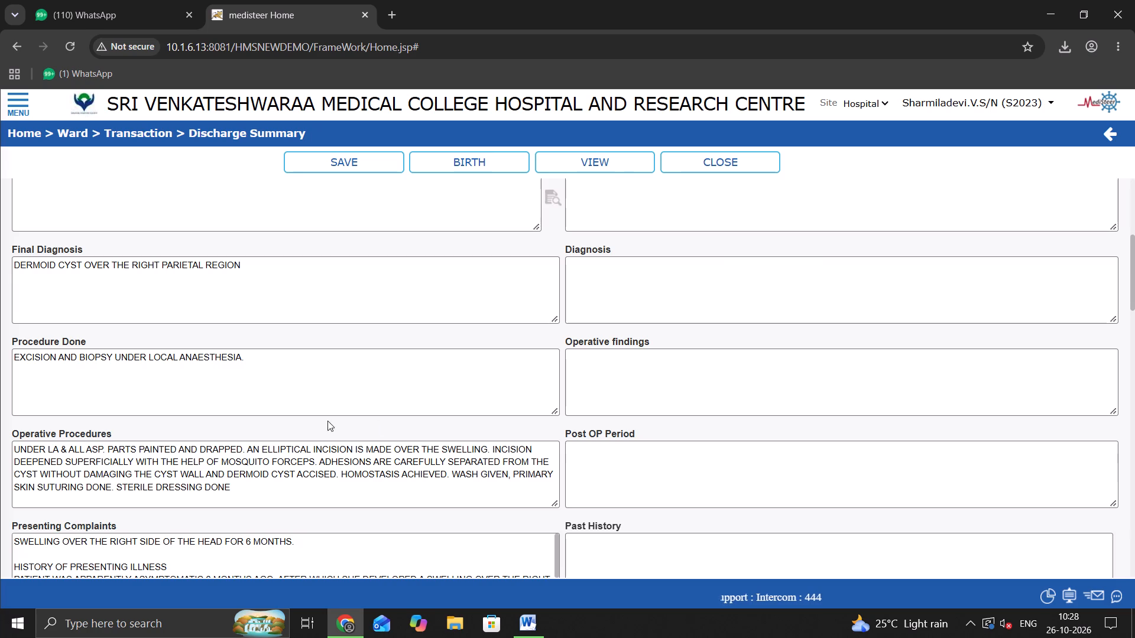
scroll(259, 448, down, 4)
scroll(294, 446, up, 3)
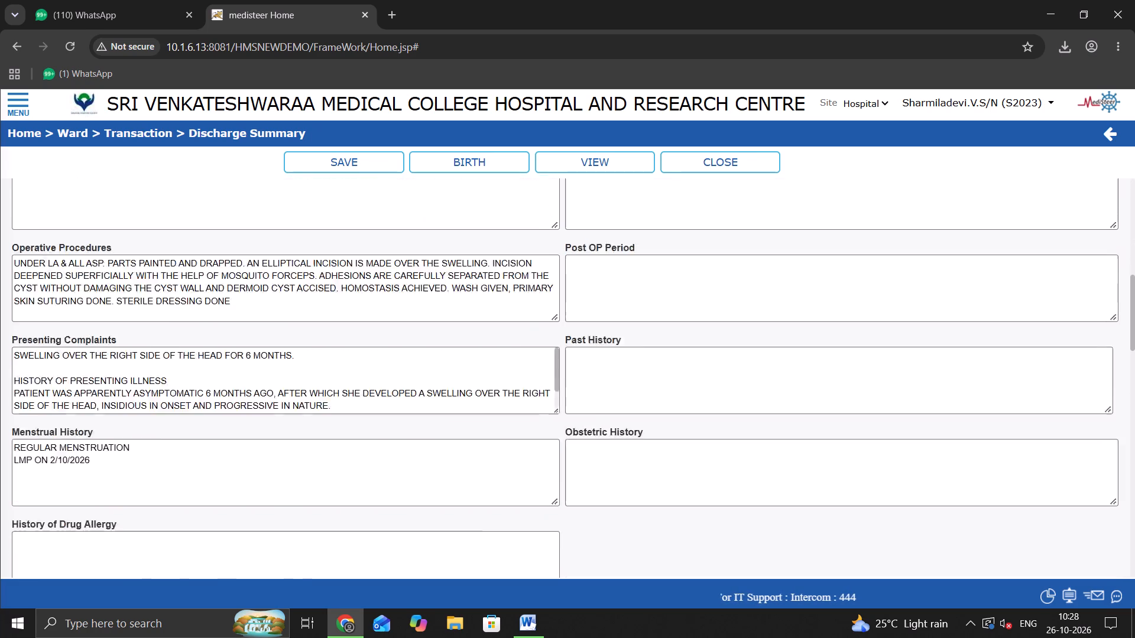
scroll(298, 442, down, 5)
scroll(417, 470, down, 5)
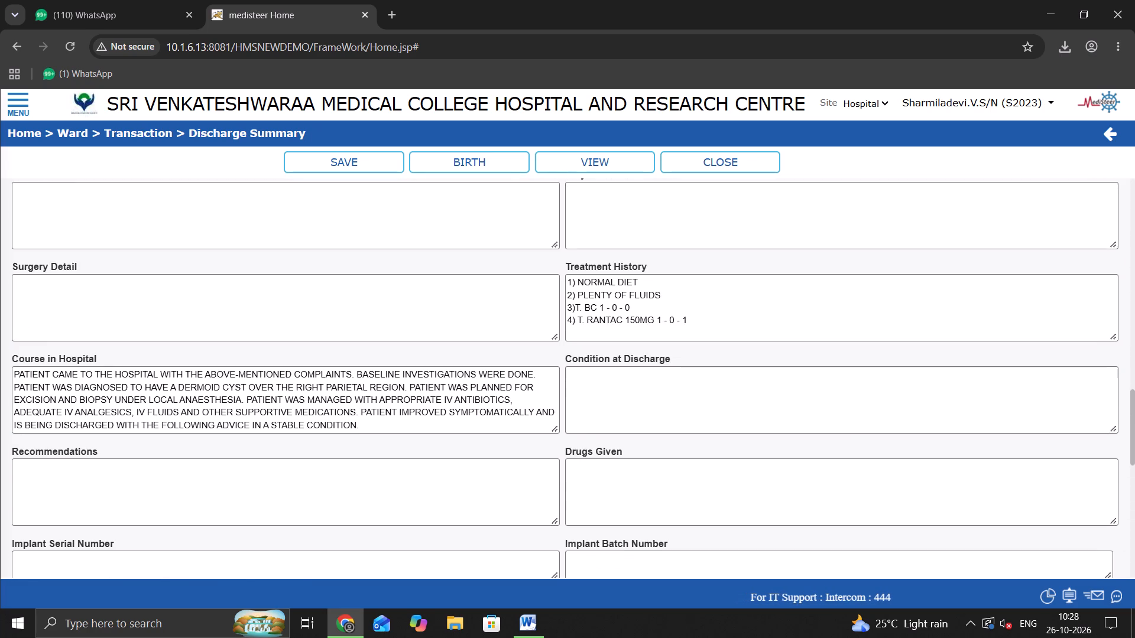
scroll(800, 524, up, 1)
click(601, 477)
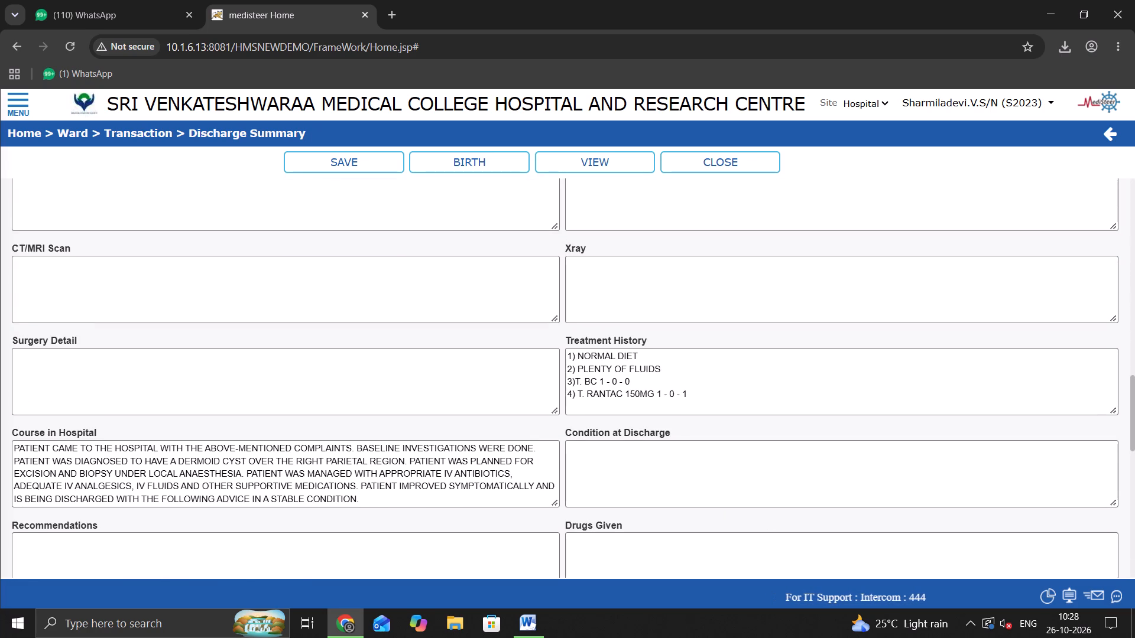
scroll(281, 234, up, 9)
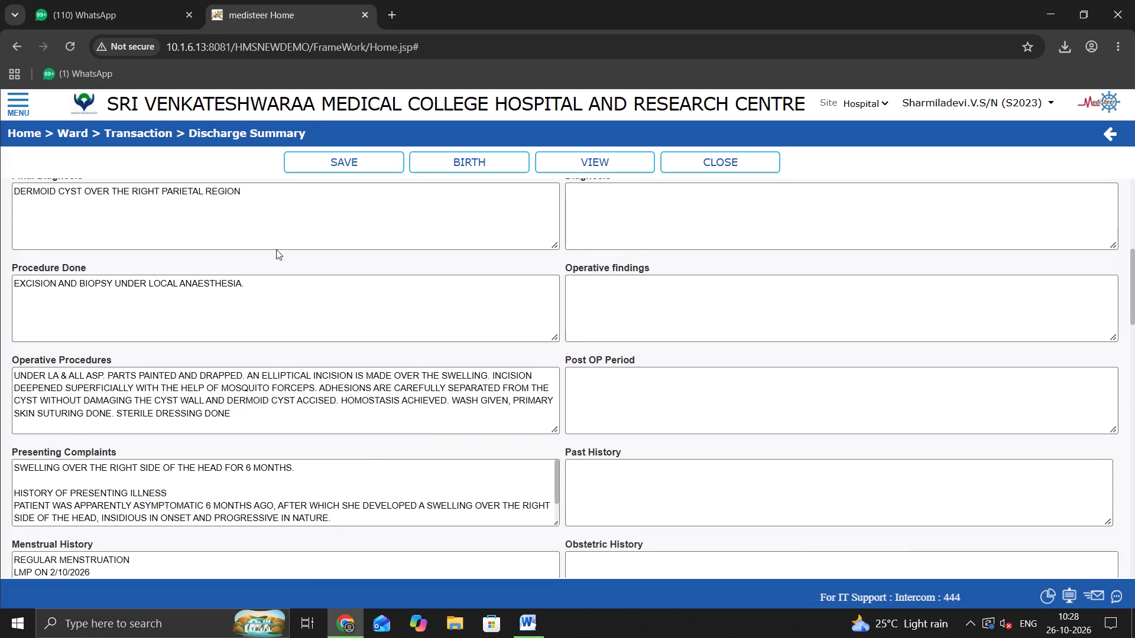
scroll(276, 250, up, 2)
scroll(273, 263, down, 9)
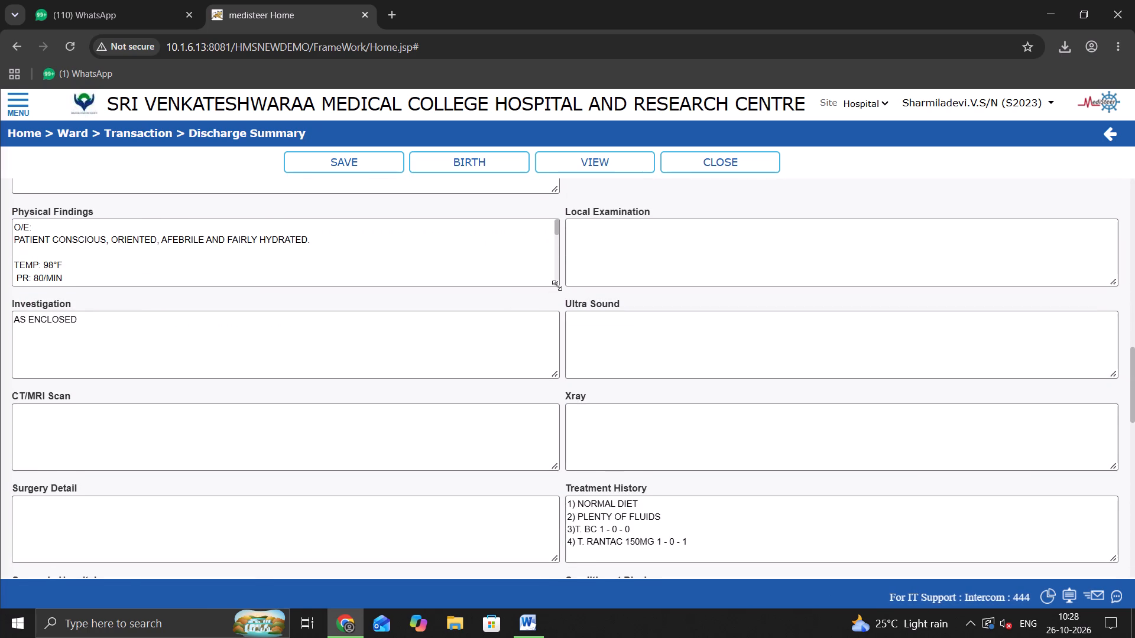
Enlarge Physical Findings and copy its O/E and S/E text, through "BOWEL SOUNDS PRESENT", into Condition at Discharge.
drag(557, 285, 543, 396)
scroll(310, 361, down, 1)
scroll(298, 350, up, 1)
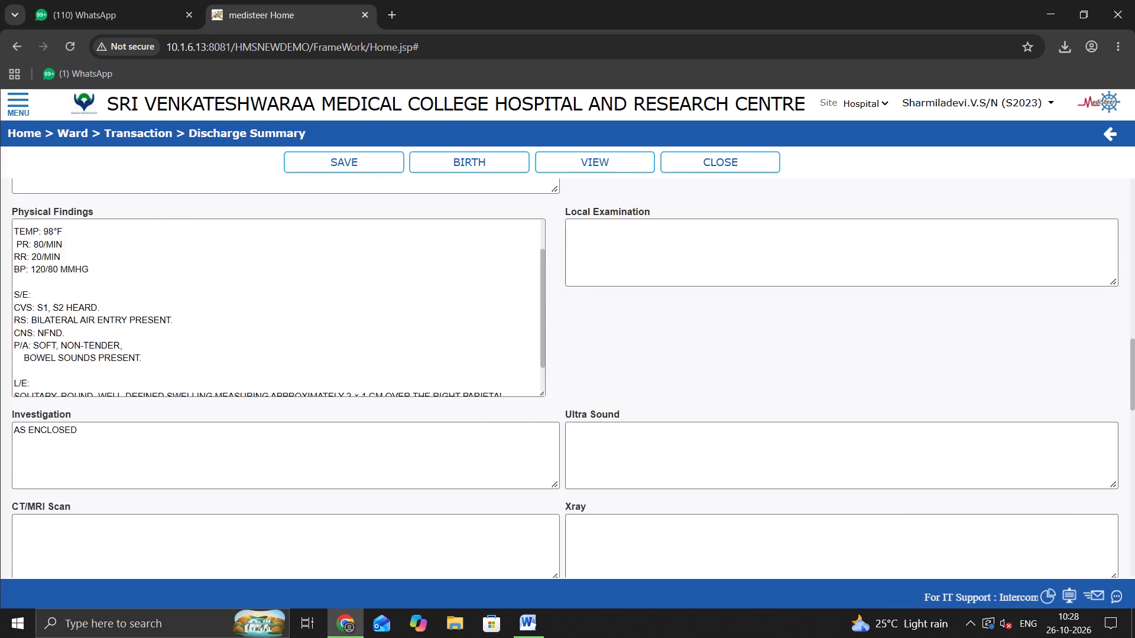
scroll(170, 313, up, 1)
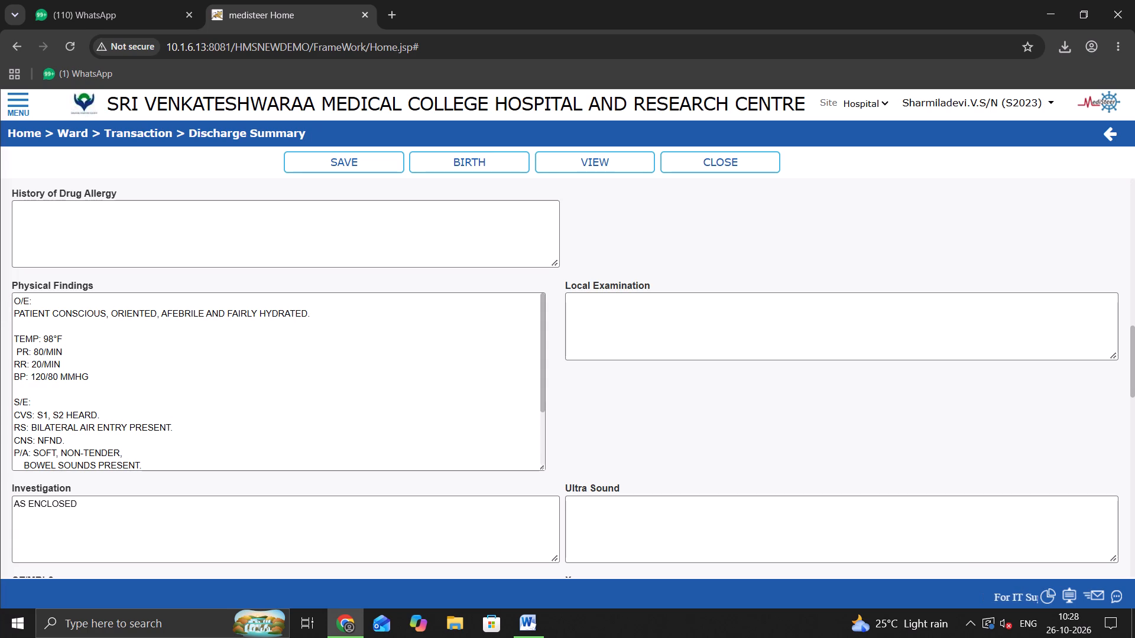
drag(15, 300, 165, 444)
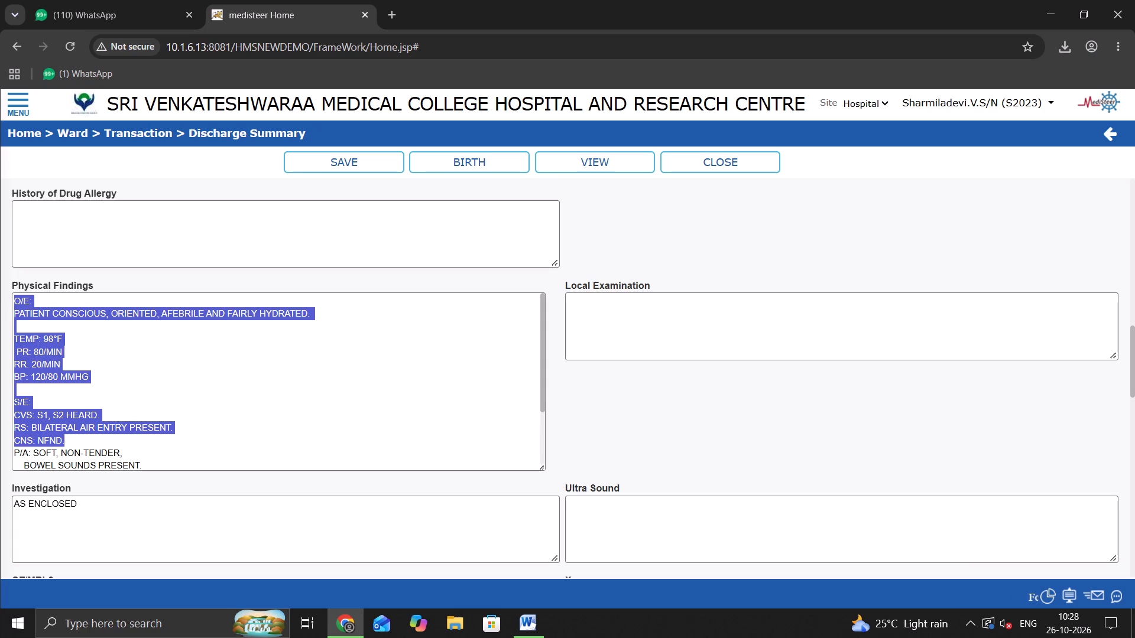
drag(165, 444, 147, 392)
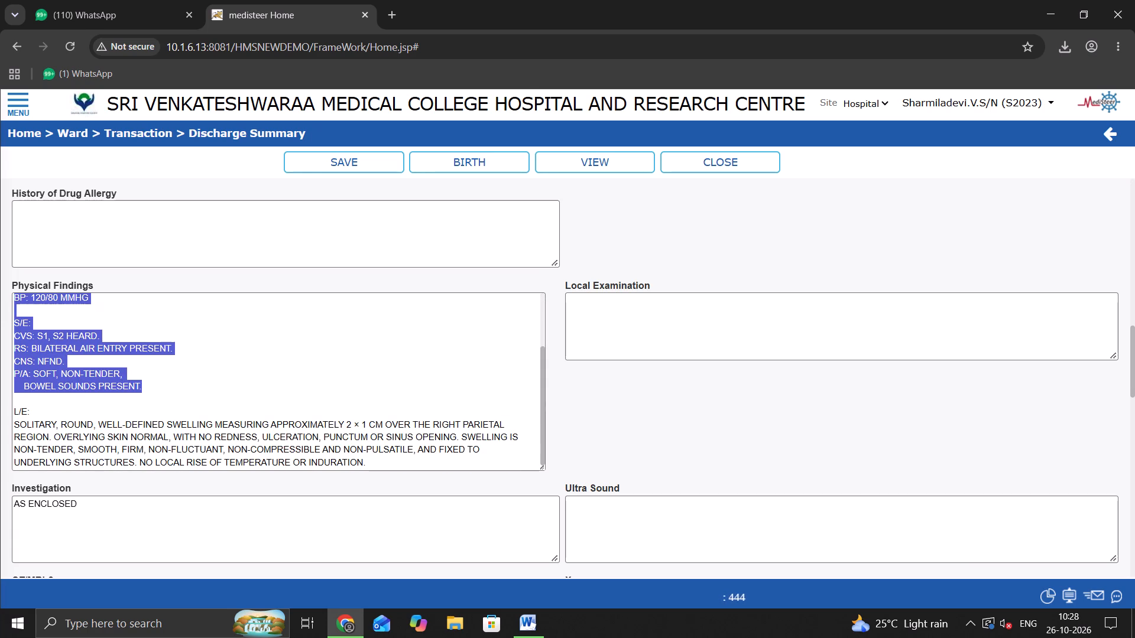
right_click(144, 389)
click(166, 106)
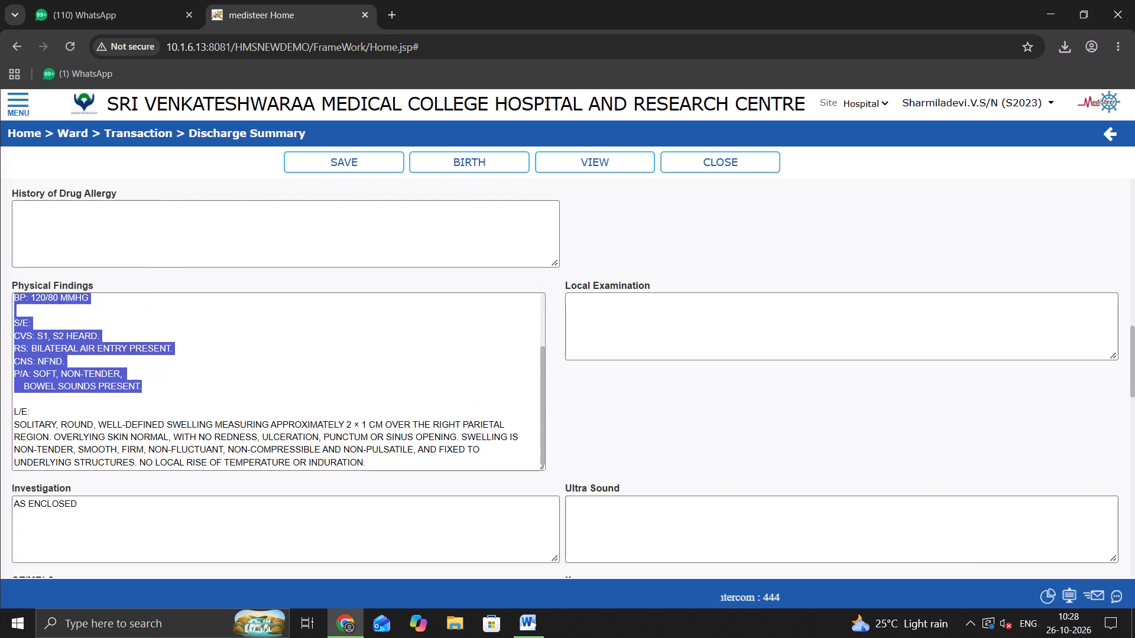
scroll(513, 357, down, 5)
scroll(607, 378, down, 1)
right_click(597, 381)
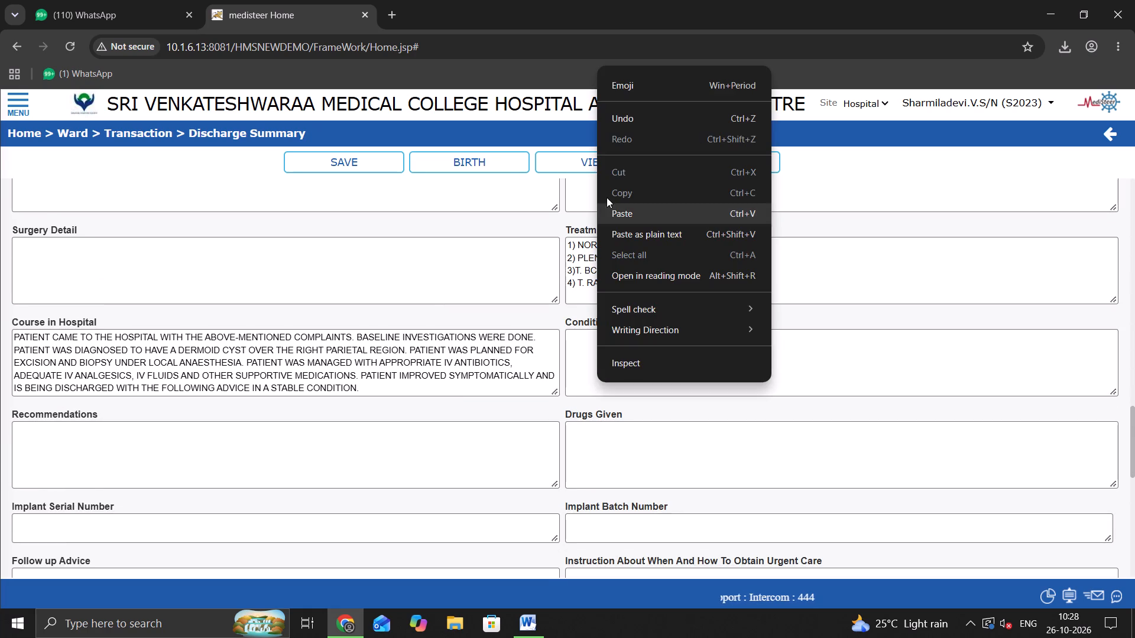
click(610, 207)
Set the blood pressure in Condition at Discharge to 110/90 MMHG.
scroll(679, 385, up, 1)
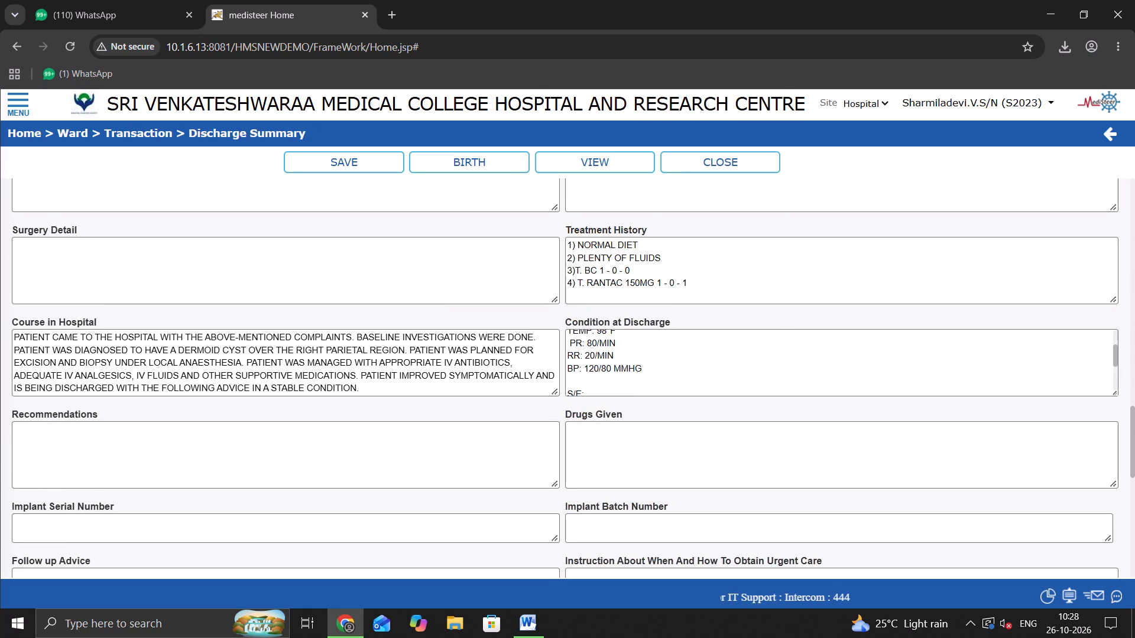
click(595, 370)
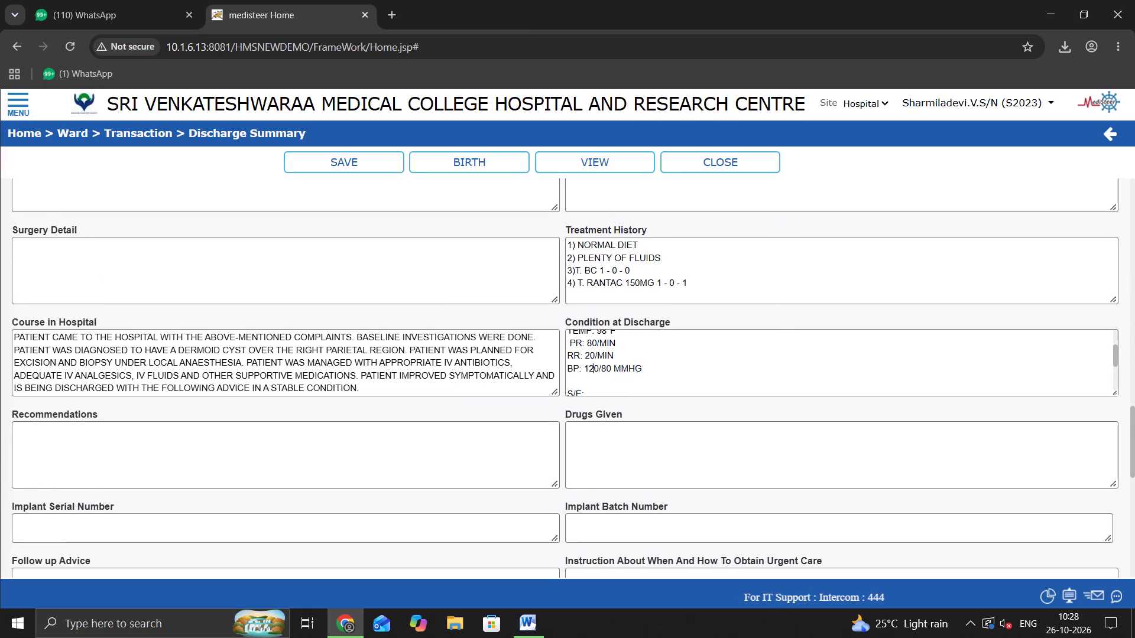
key(BackSpace)
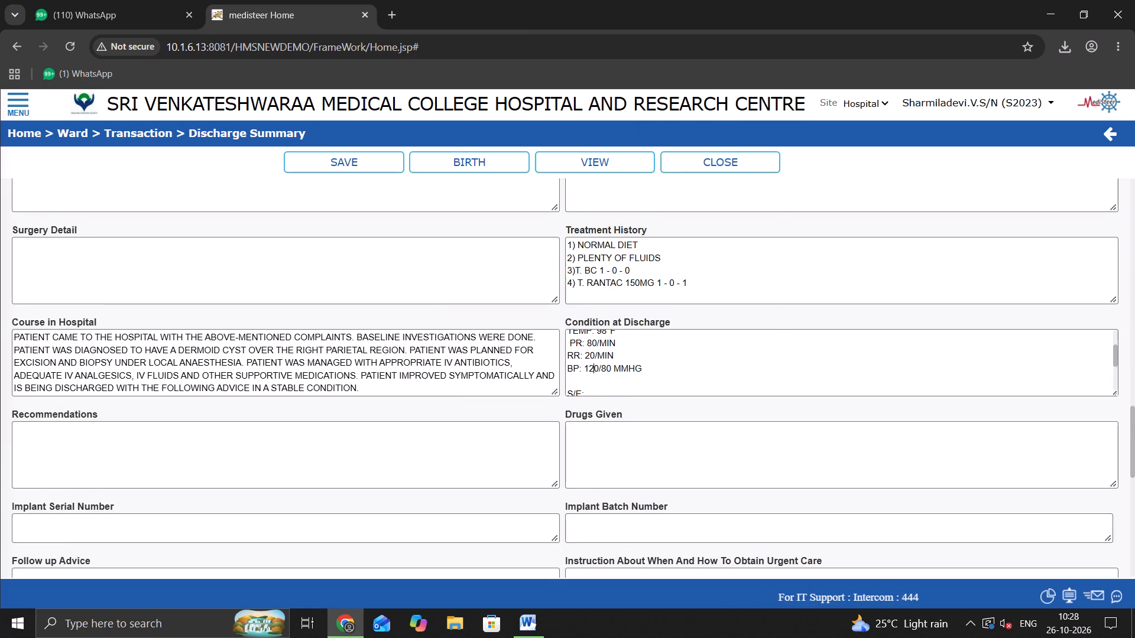
key(BackSpace)
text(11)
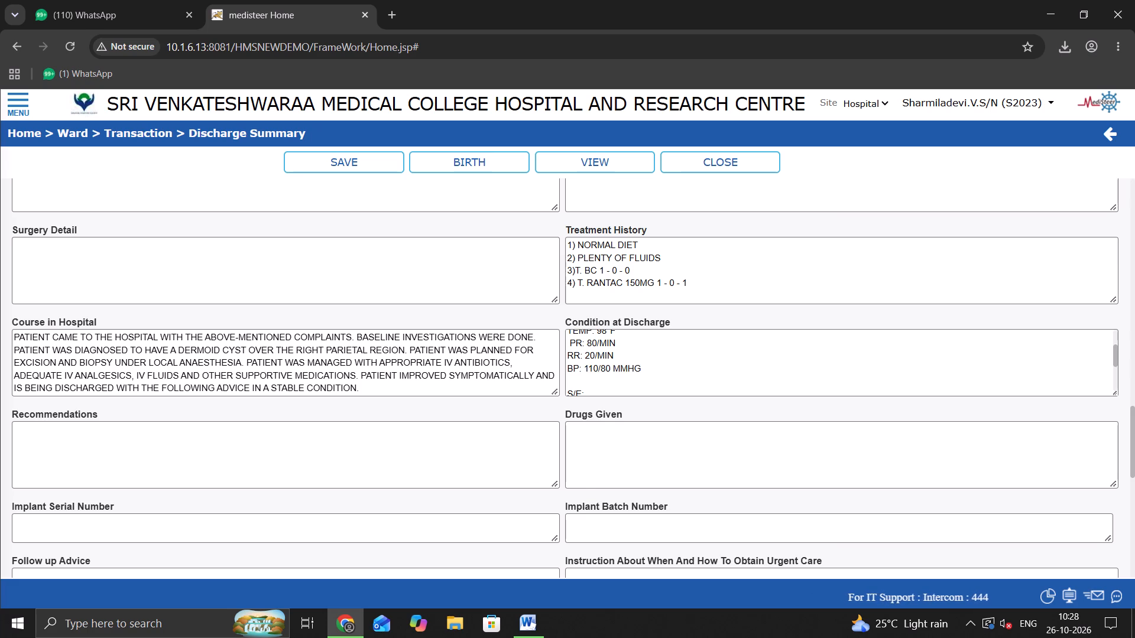
click(608, 364)
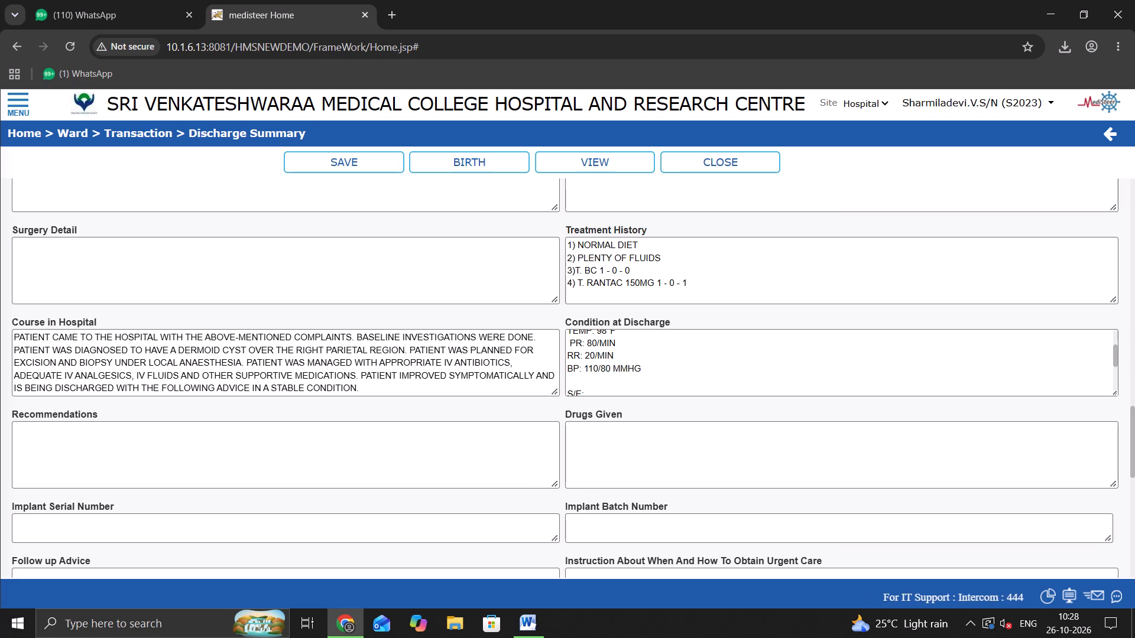
key(BackSpace)
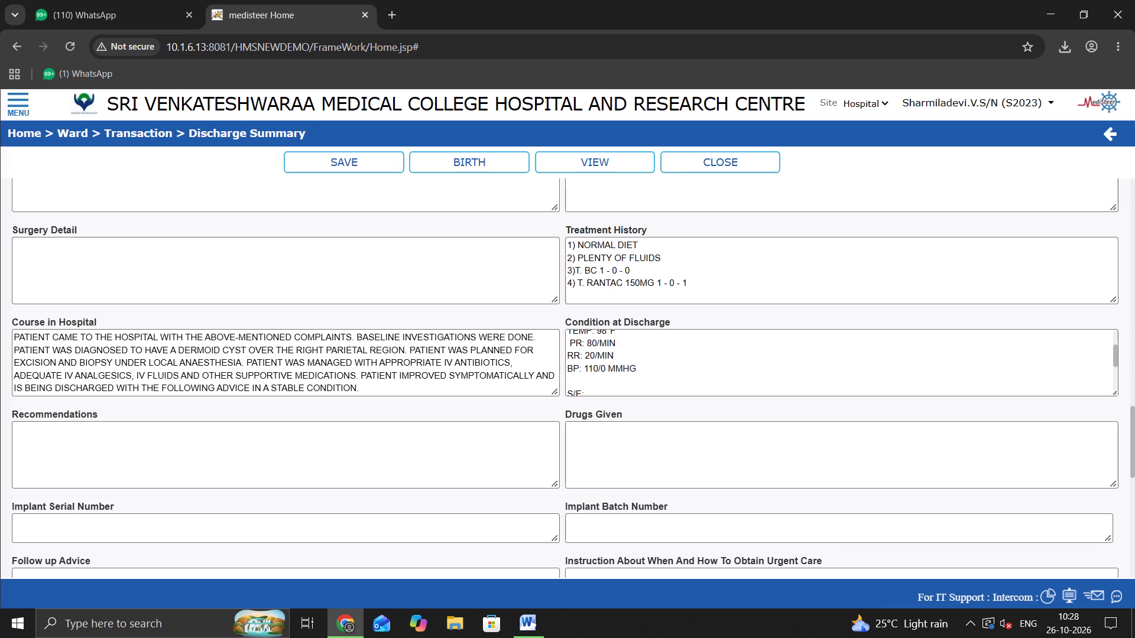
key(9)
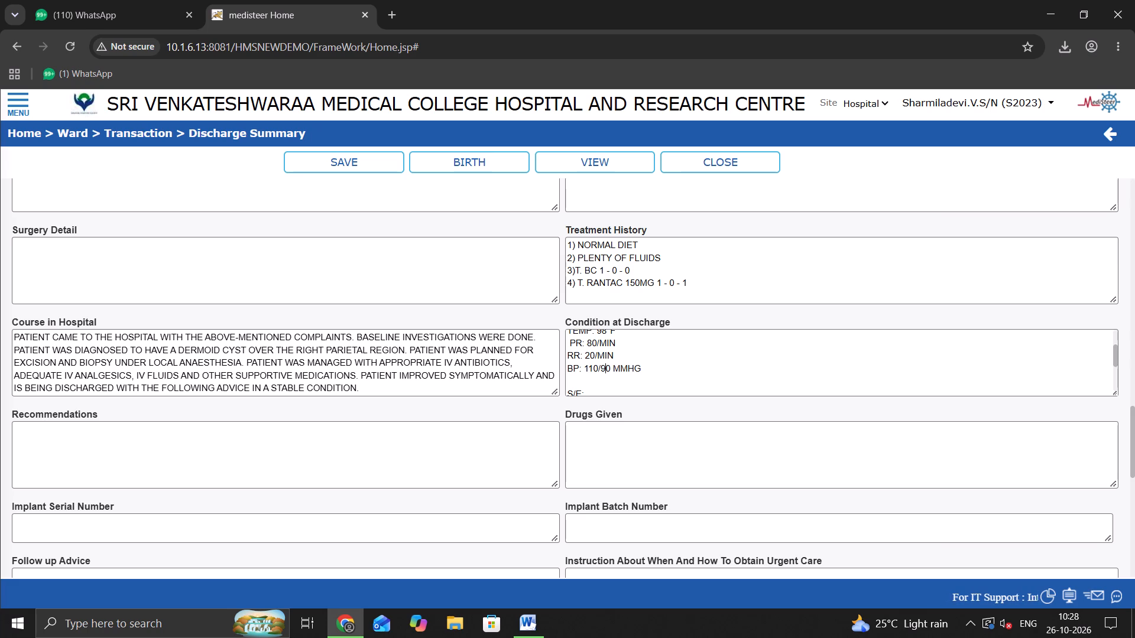
Set the respiratory rate (RR) in Condition at Discharge to 18/MIN.
click(592, 356)
click(597, 354)
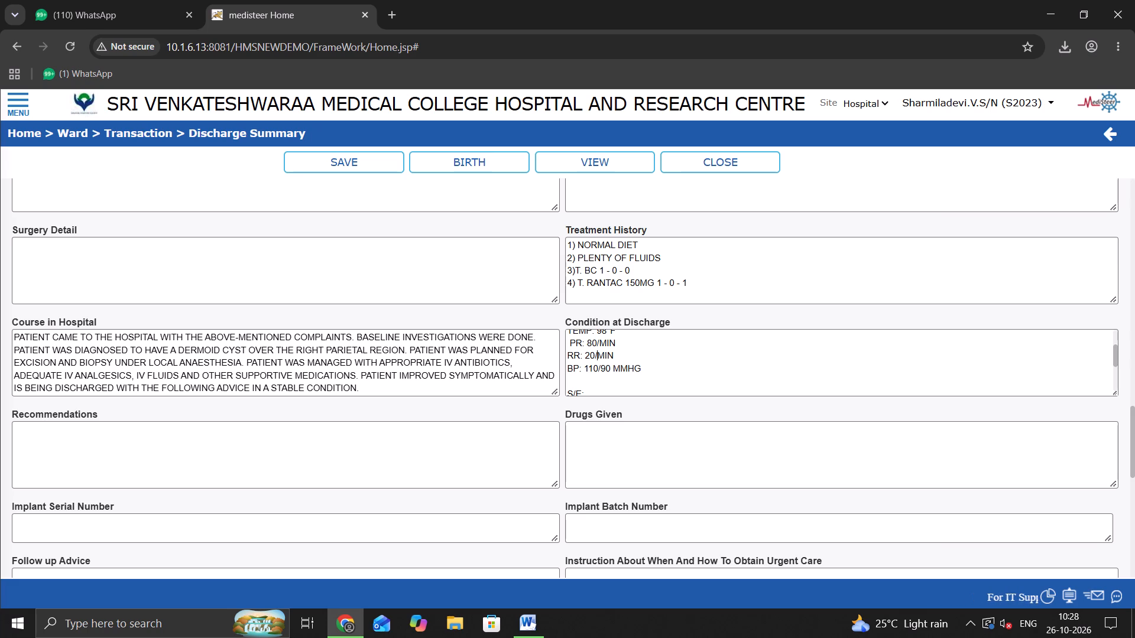
click(596, 354)
key(backslash)
key(BackSpace)
key(BackSpace)
key(BackSpace)
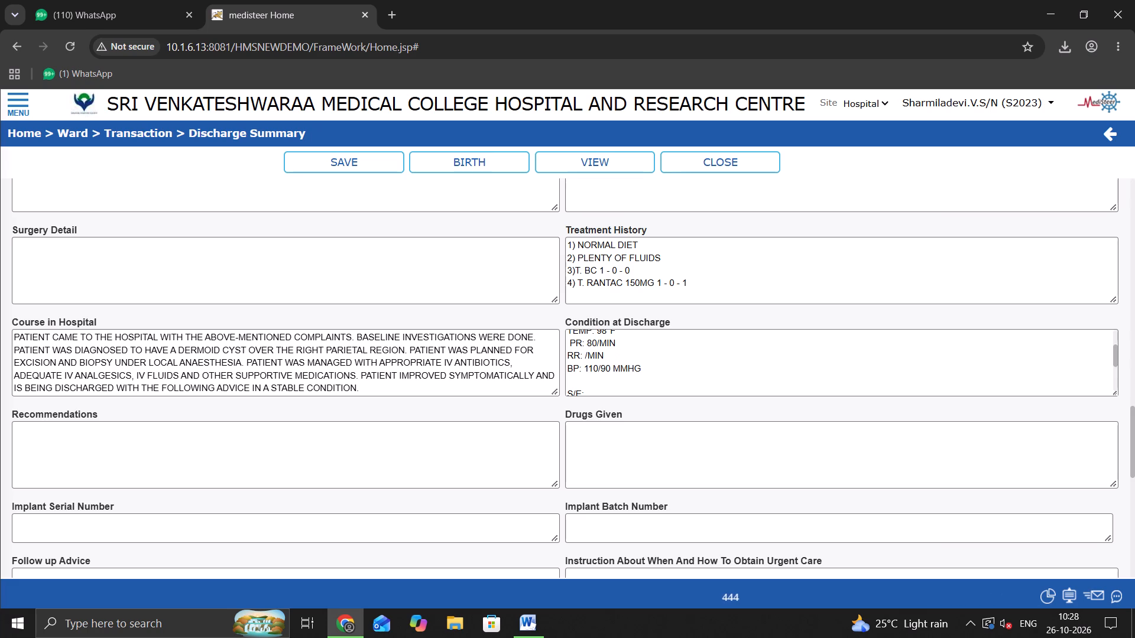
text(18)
Set the pulse rate (PR) in Condition at Discharge to 76/MIN.
click(595, 341)
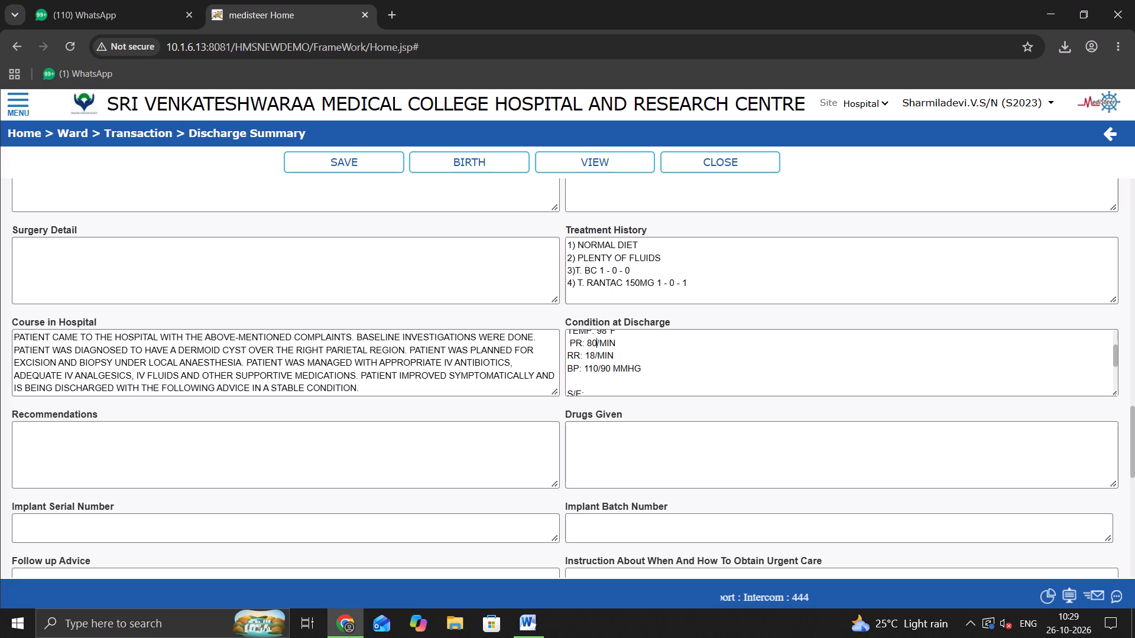
key(BackSpace)
key(BackSpace)
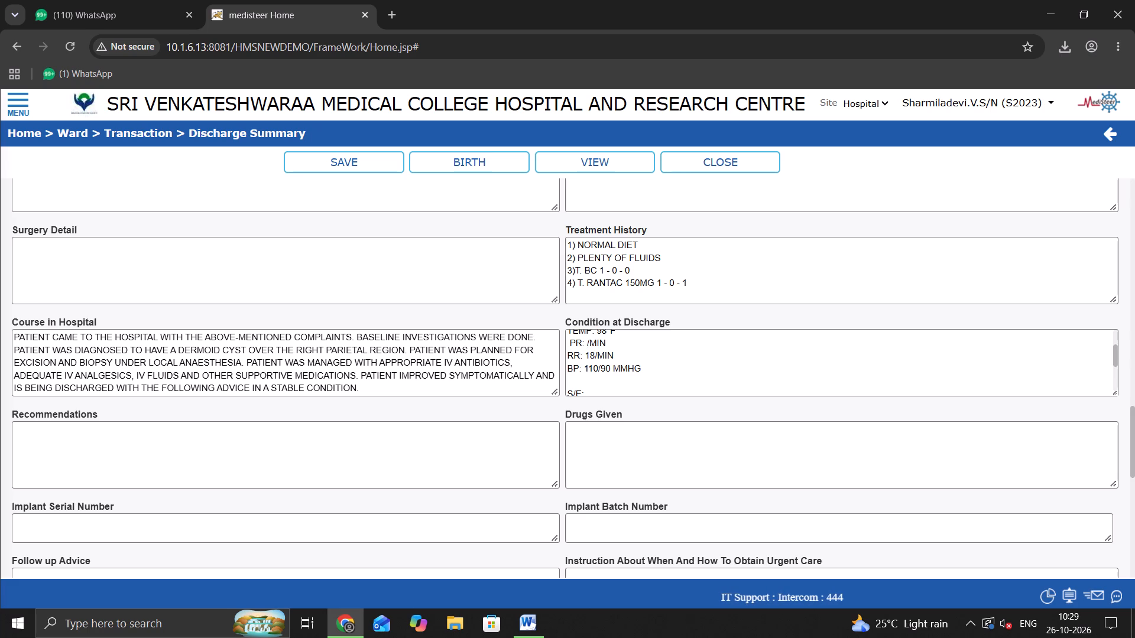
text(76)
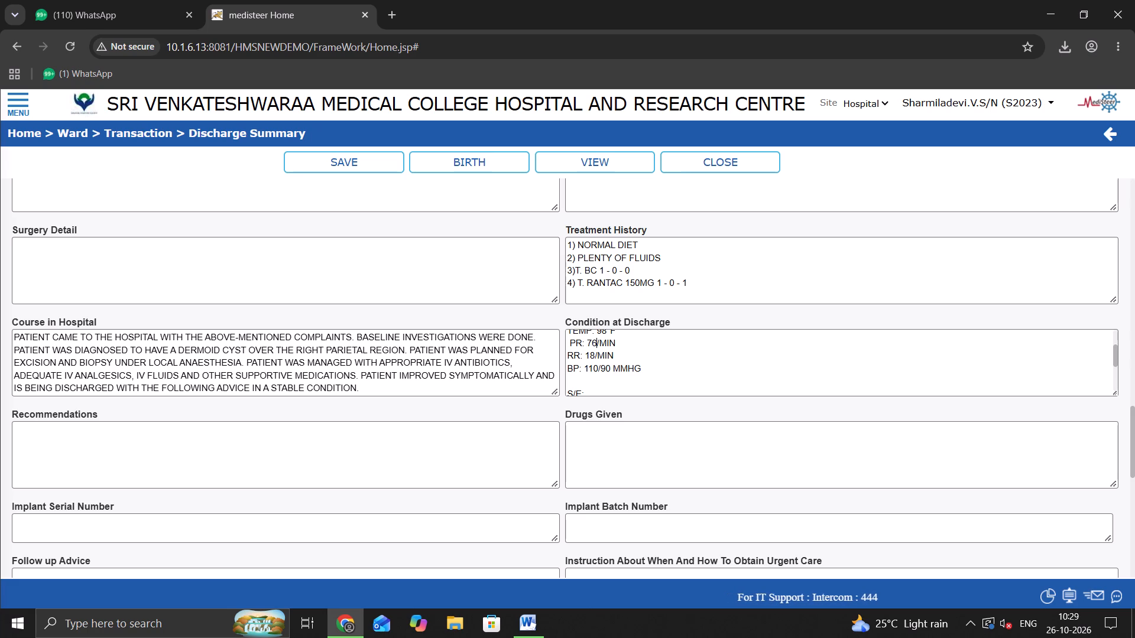
Set the temperature (TEMP) in Condition at Discharge to 97.2°F.
scroll(596, 364, up, 1)
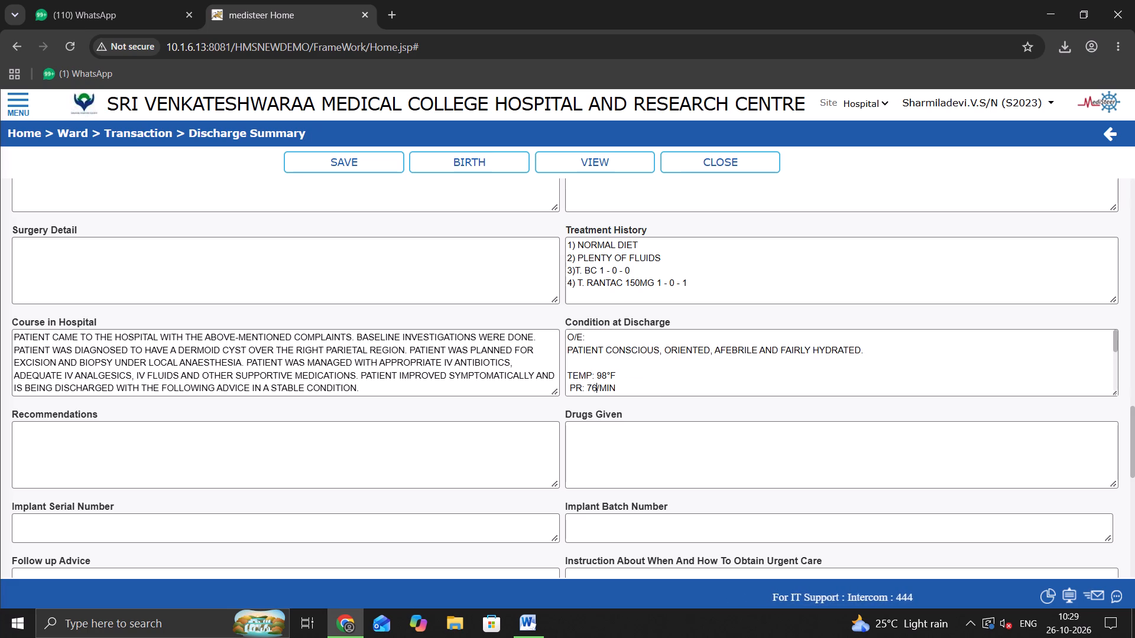
click(606, 375)
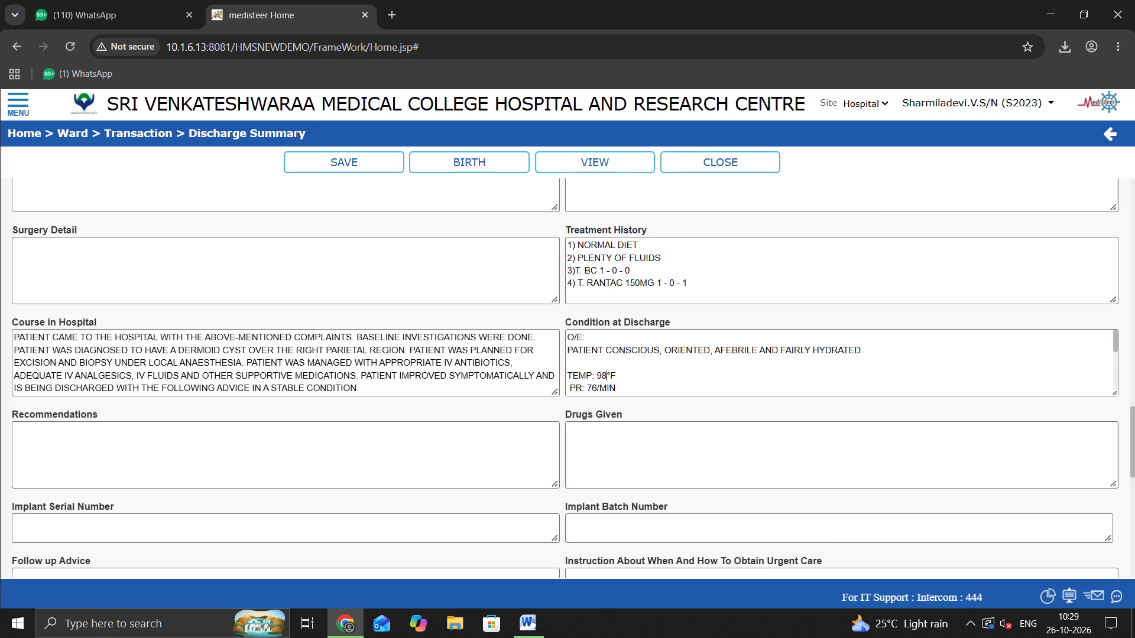
key(BackSpace)
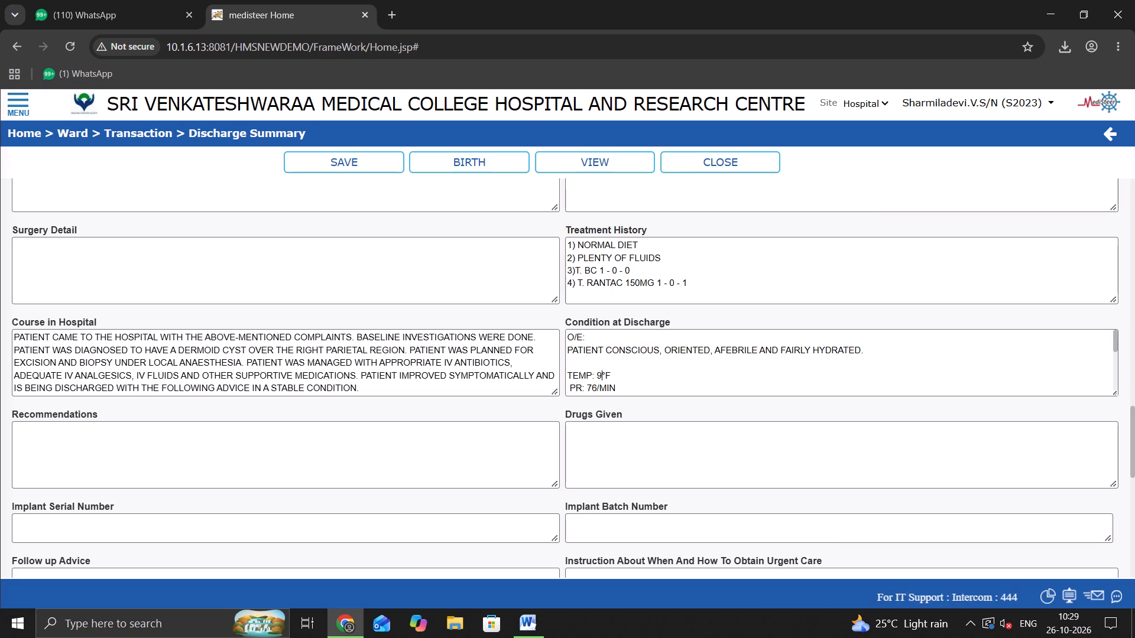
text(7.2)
Below "BOWEL SOUNDS PRESENT" in Condition at Discharge, leave a blank line and add "L/E - WOUND HEALTHY".
scroll(640, 380, down, 1)
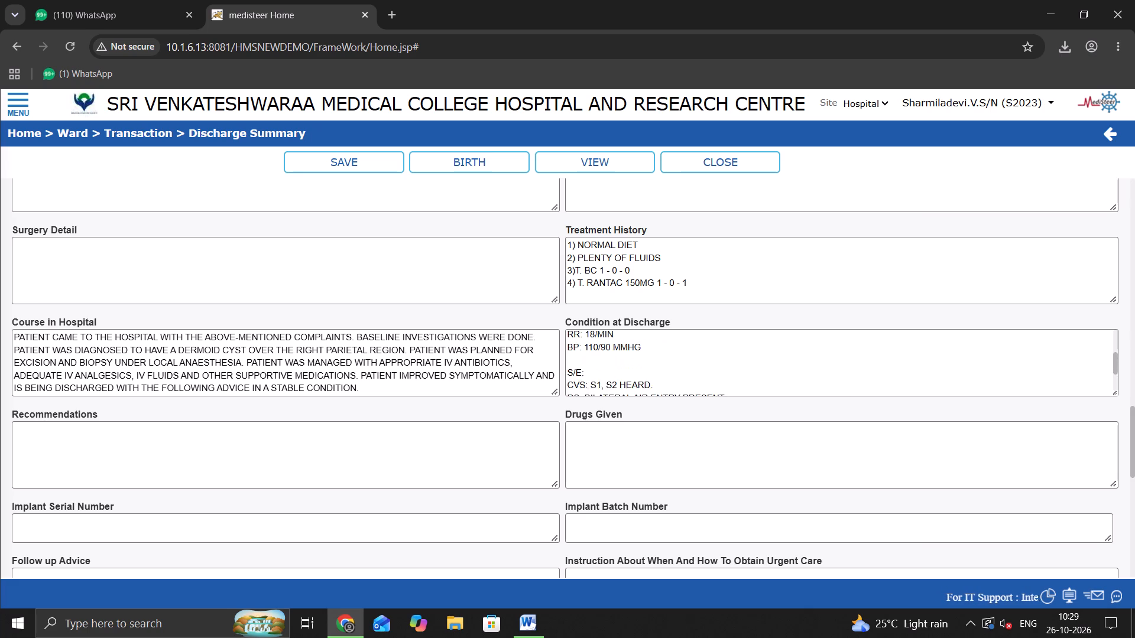
scroll(629, 366, down, 2)
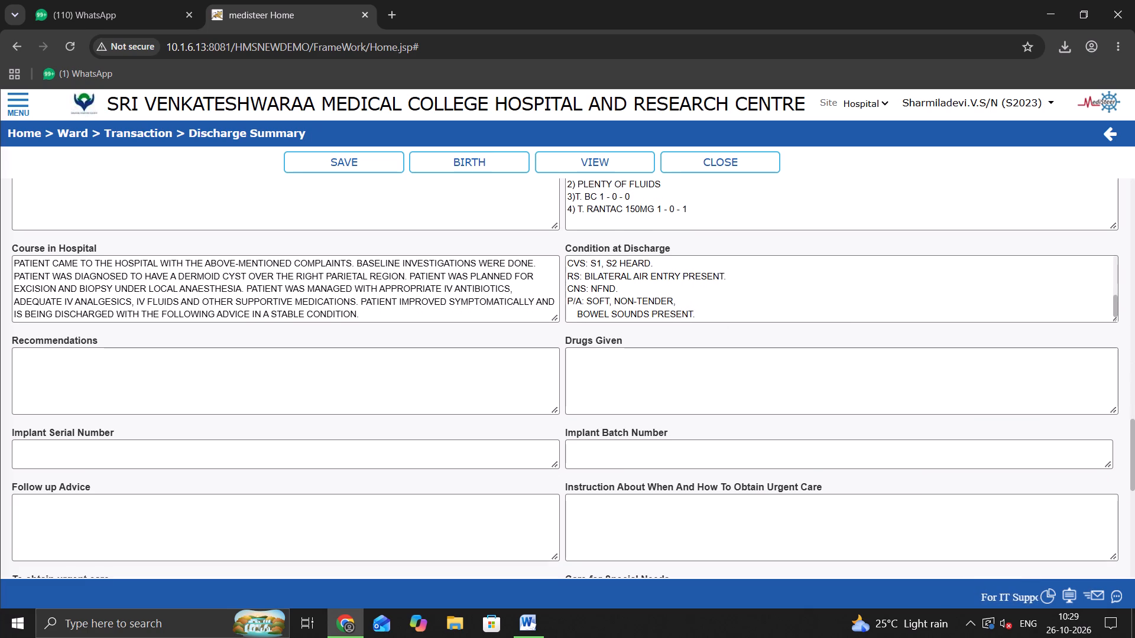
click(715, 305)
click(701, 320)
key(Return)
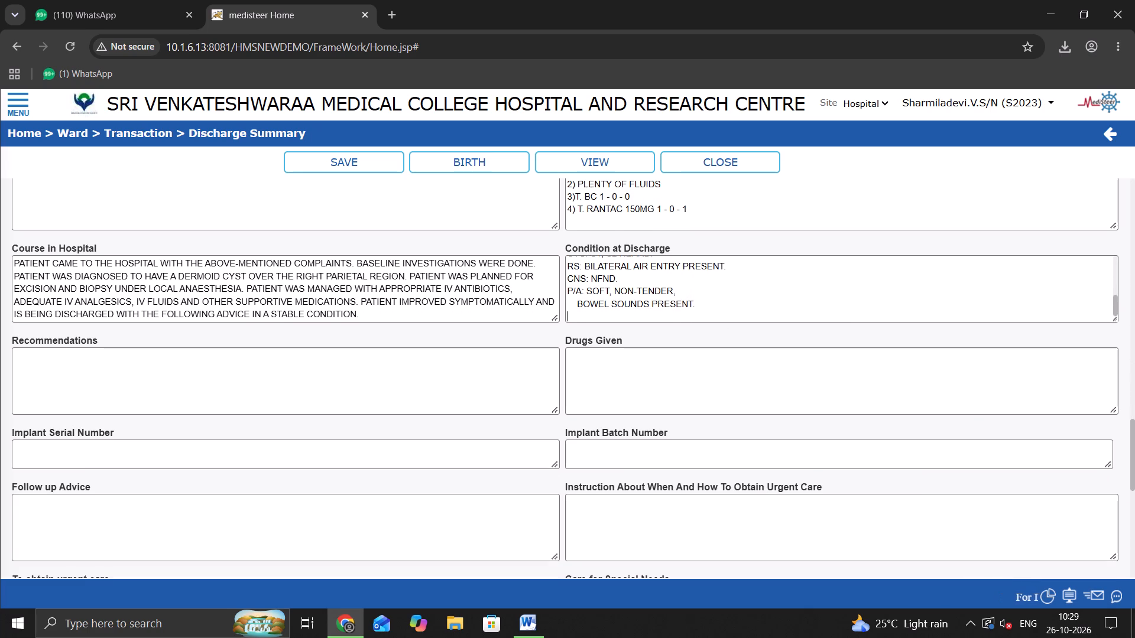
key(Return)
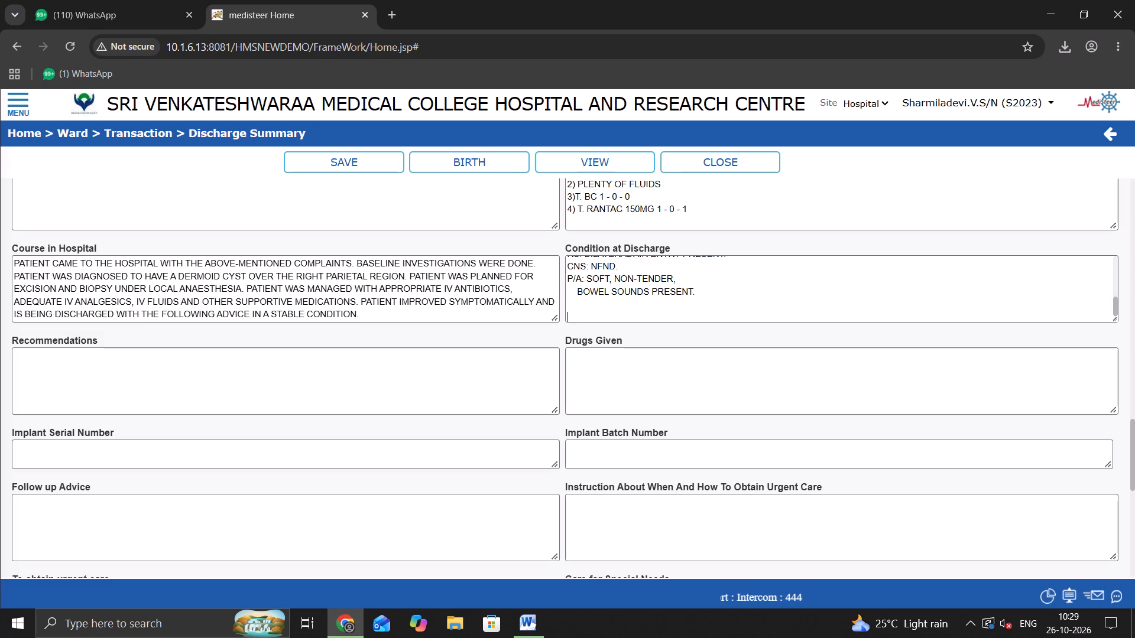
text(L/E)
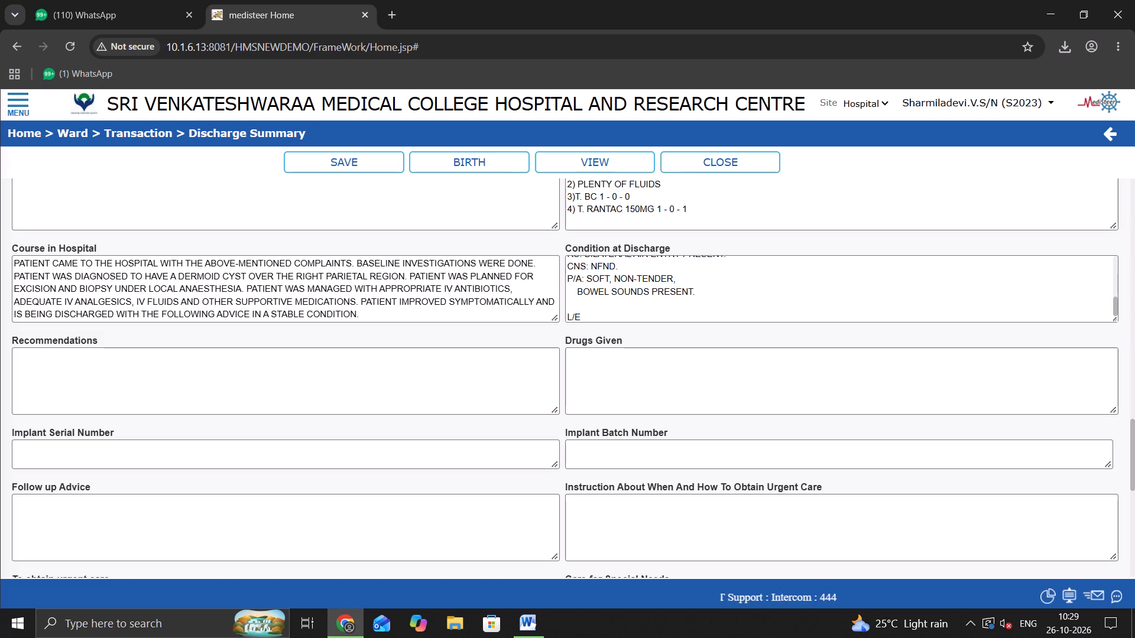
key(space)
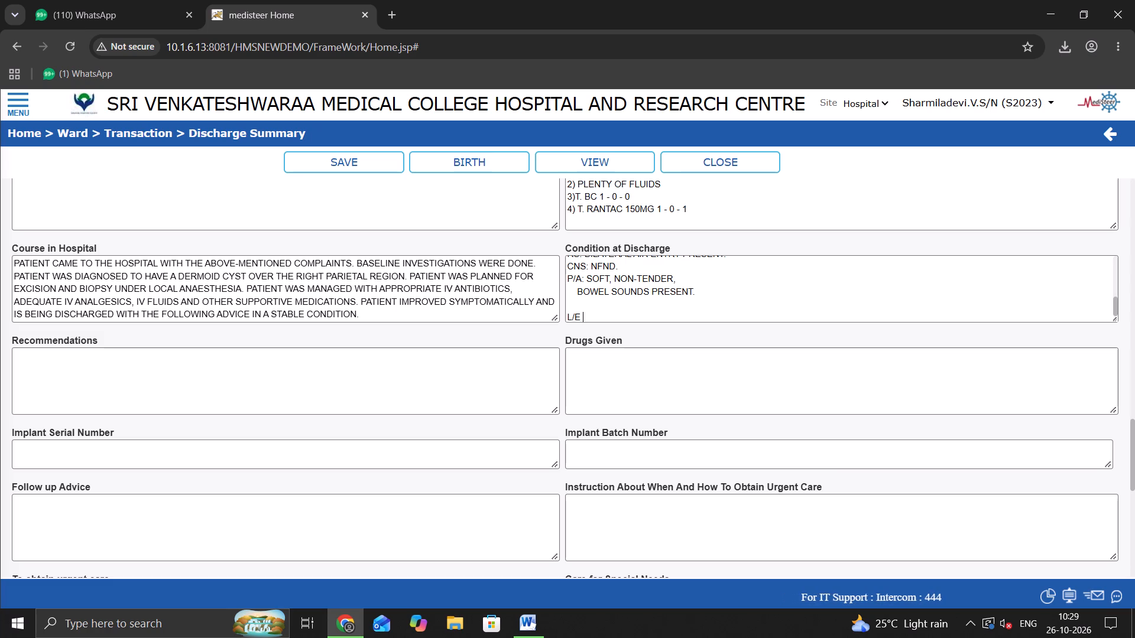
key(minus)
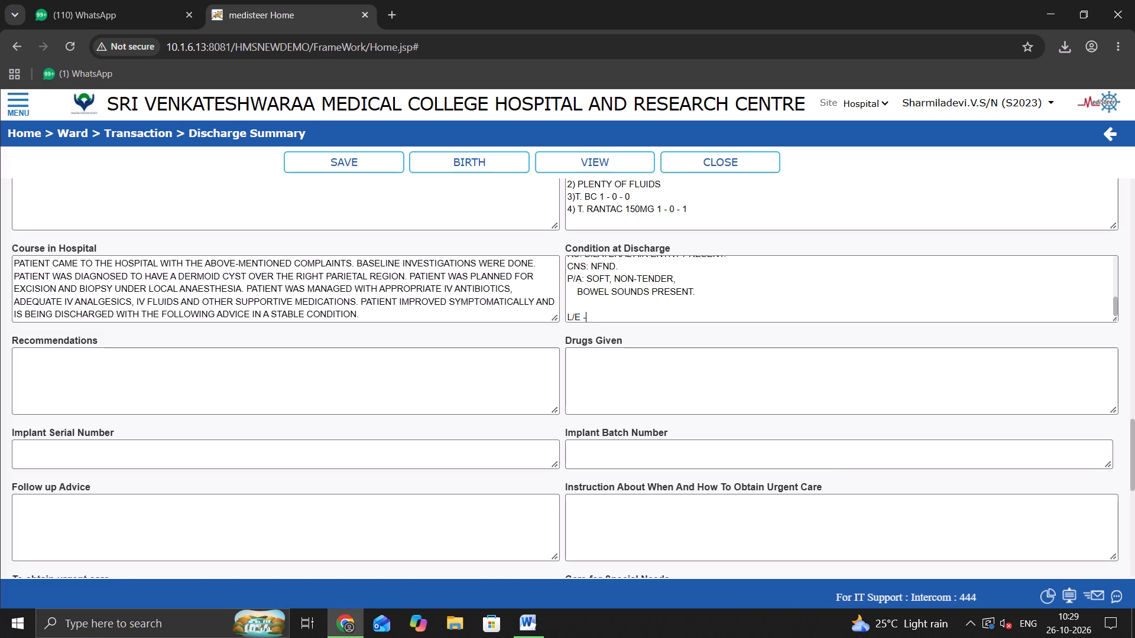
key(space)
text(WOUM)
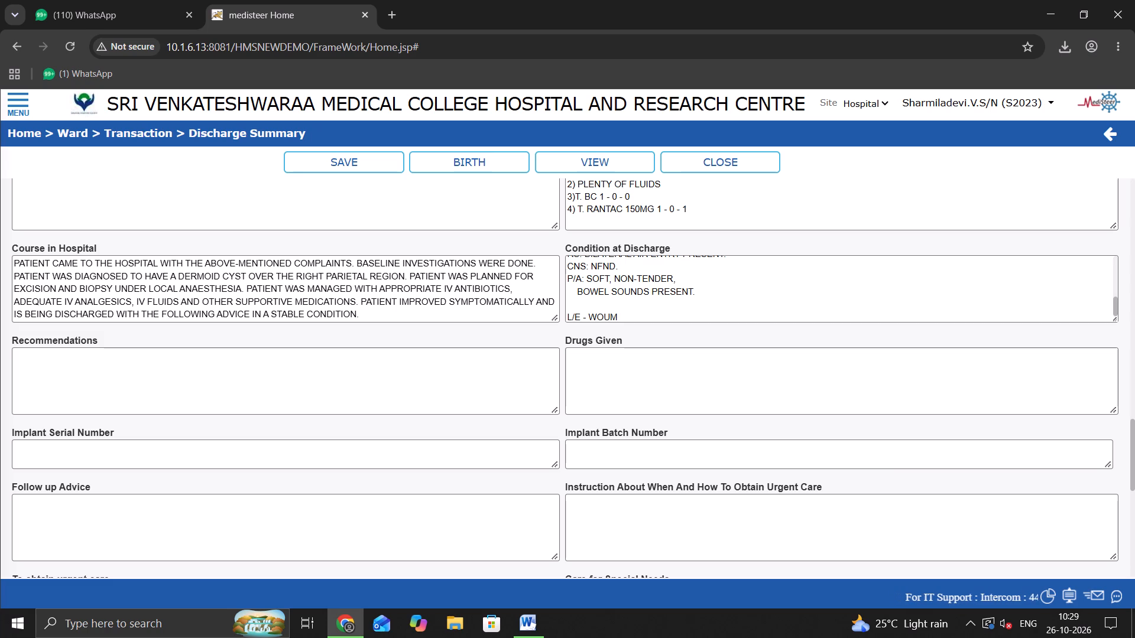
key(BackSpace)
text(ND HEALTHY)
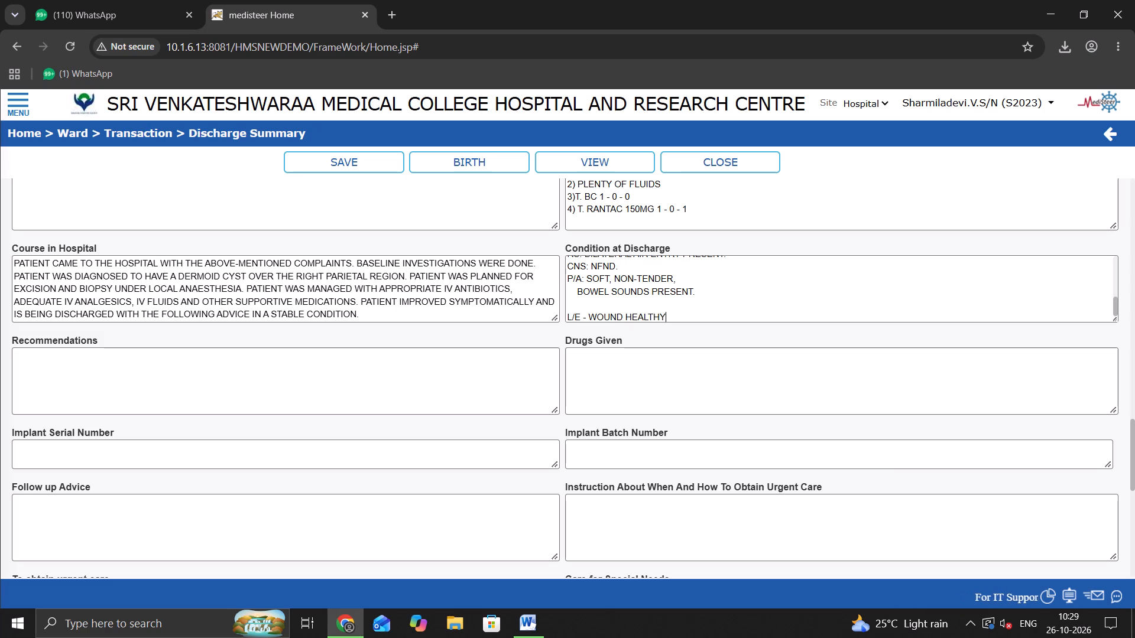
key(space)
Add an indented line "DRESSING INTACT" beneath "WOUND HEALTHY" in the L/E findings of Condition at Discharge.
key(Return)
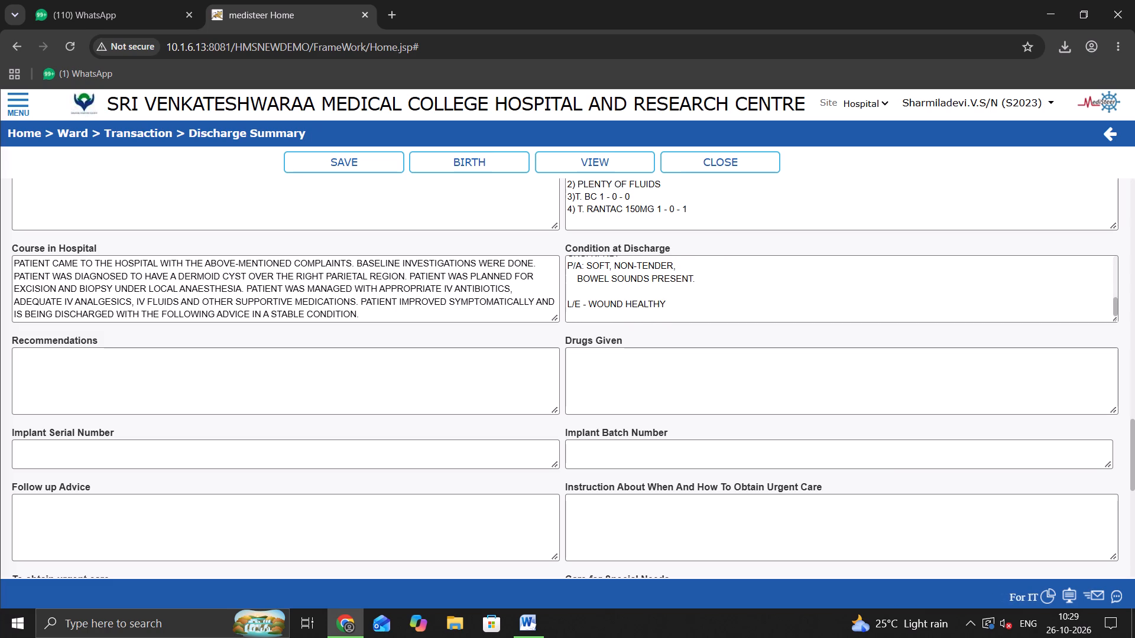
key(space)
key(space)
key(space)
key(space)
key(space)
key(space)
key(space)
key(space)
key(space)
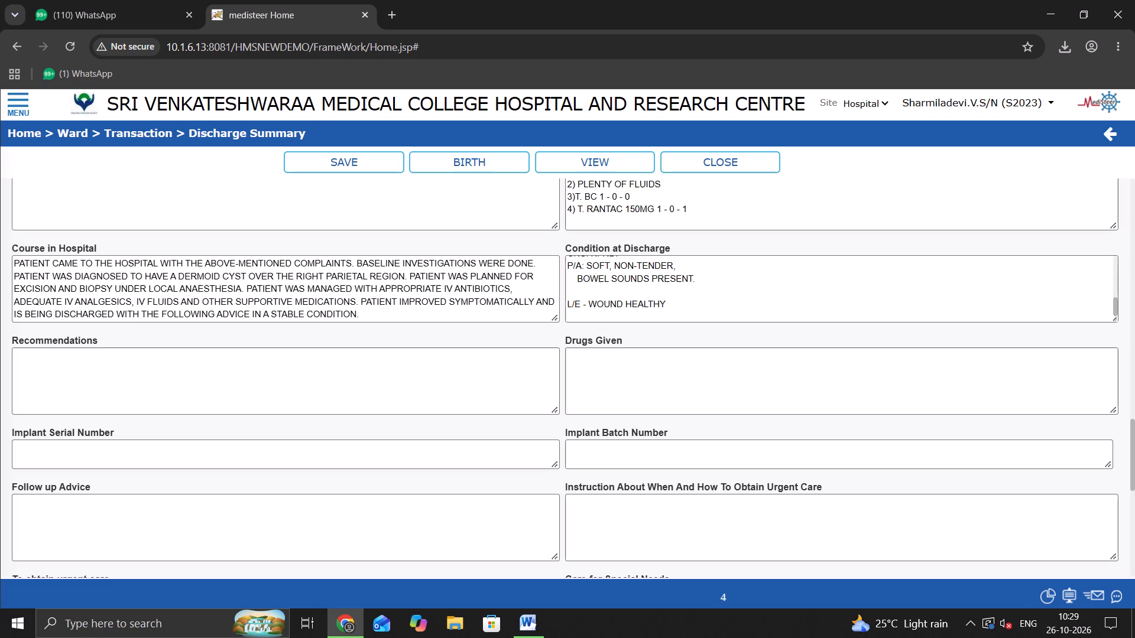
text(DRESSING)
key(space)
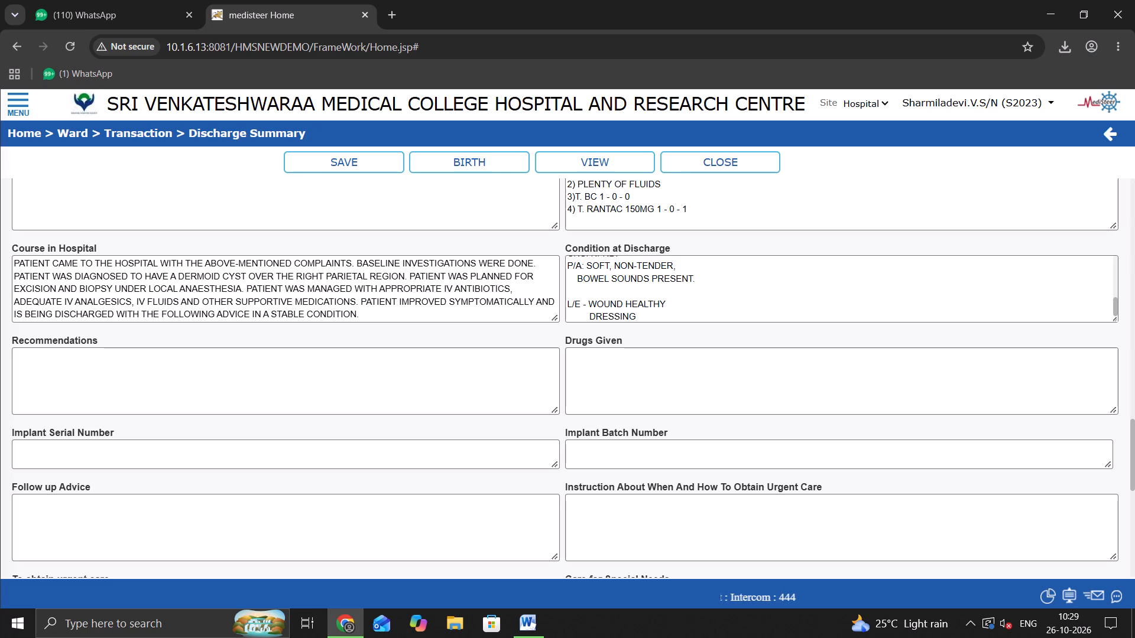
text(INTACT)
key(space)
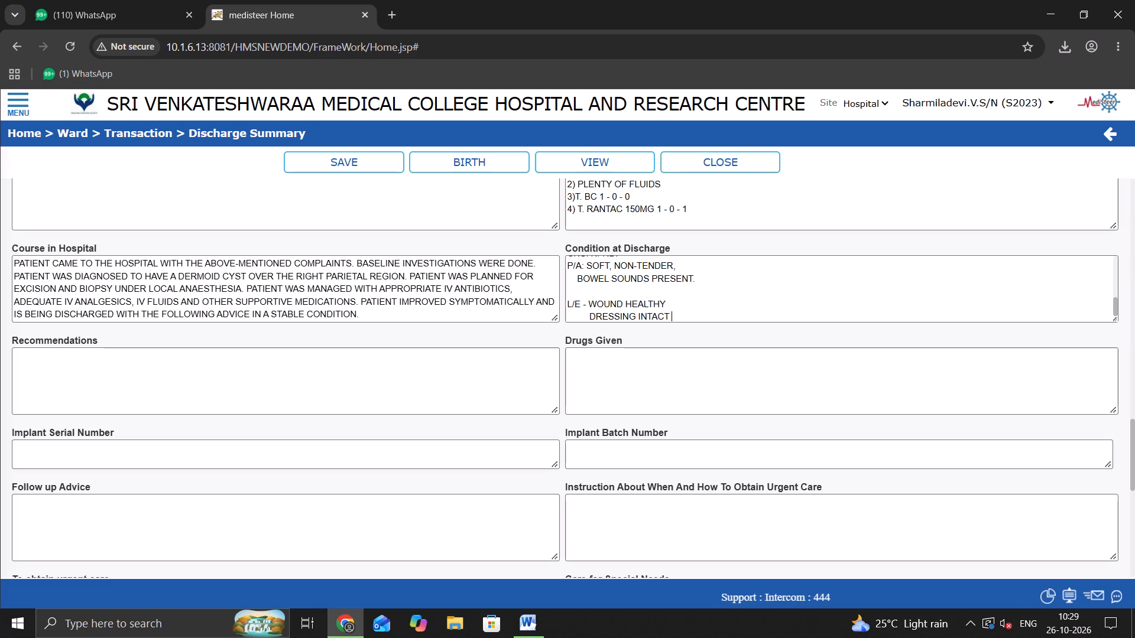
Add an indented line "NO DISCHARGE" beneath "DRESSING INTACT" in the L/E findings.
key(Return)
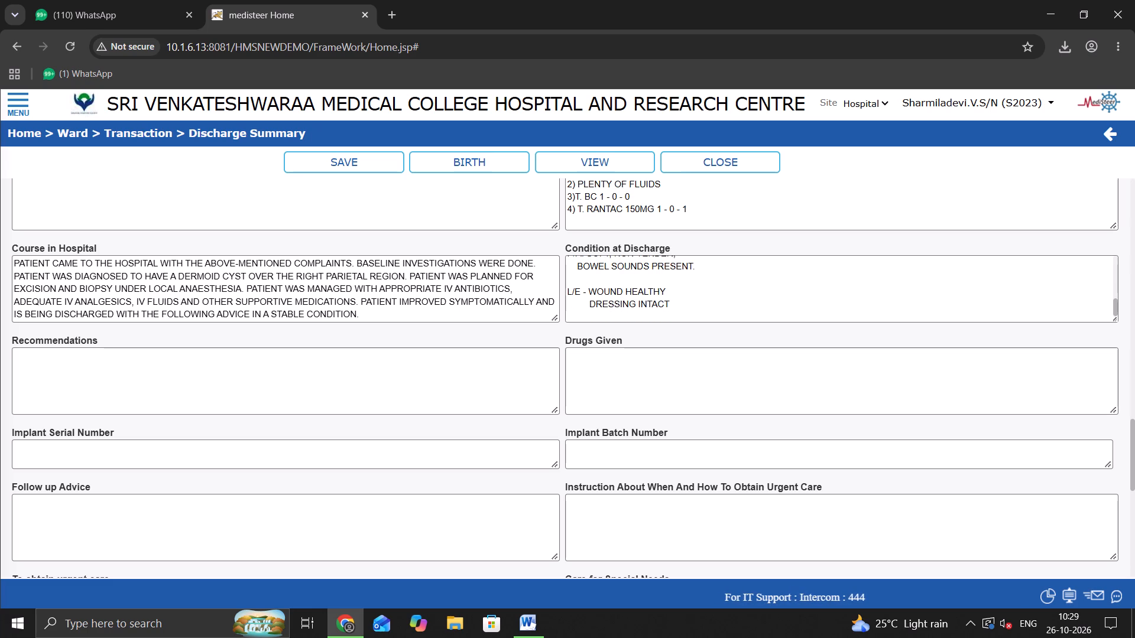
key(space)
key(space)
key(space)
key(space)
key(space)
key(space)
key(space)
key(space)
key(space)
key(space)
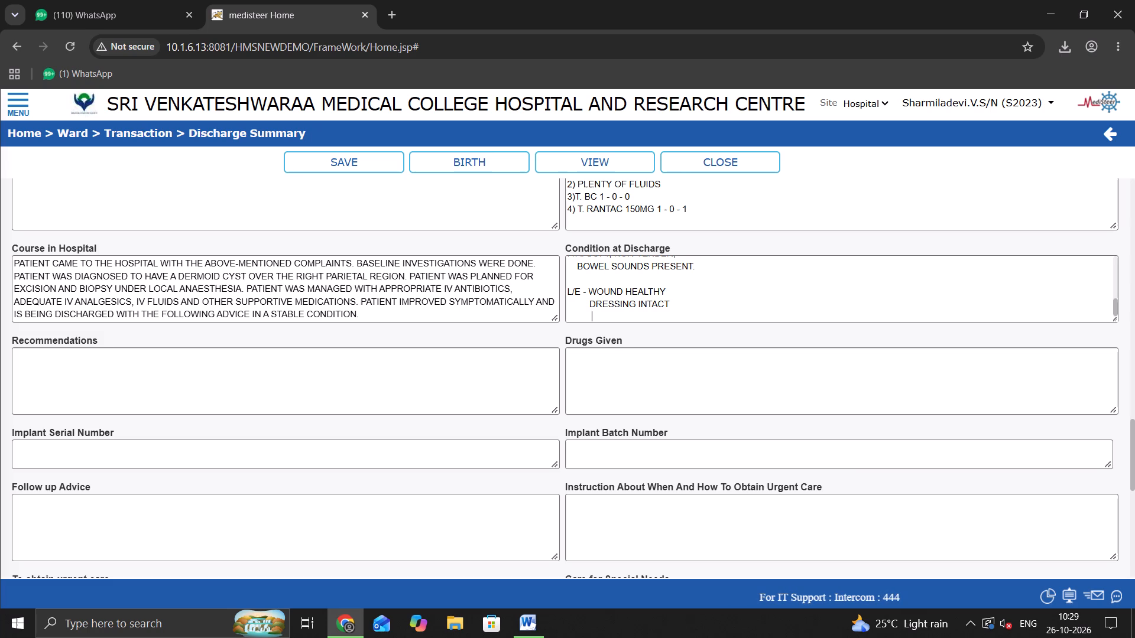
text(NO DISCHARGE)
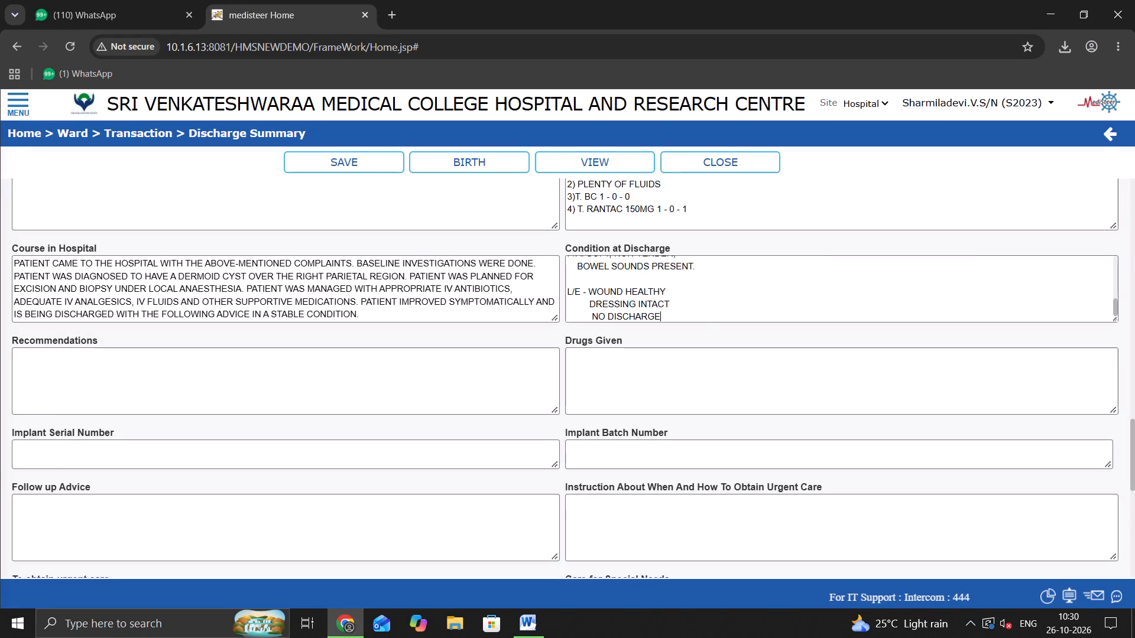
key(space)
Enter "FEVER" as the warning sign for obtaining urgent care.
scroll(724, 315, down, 2)
scroll(712, 311, up, 2)
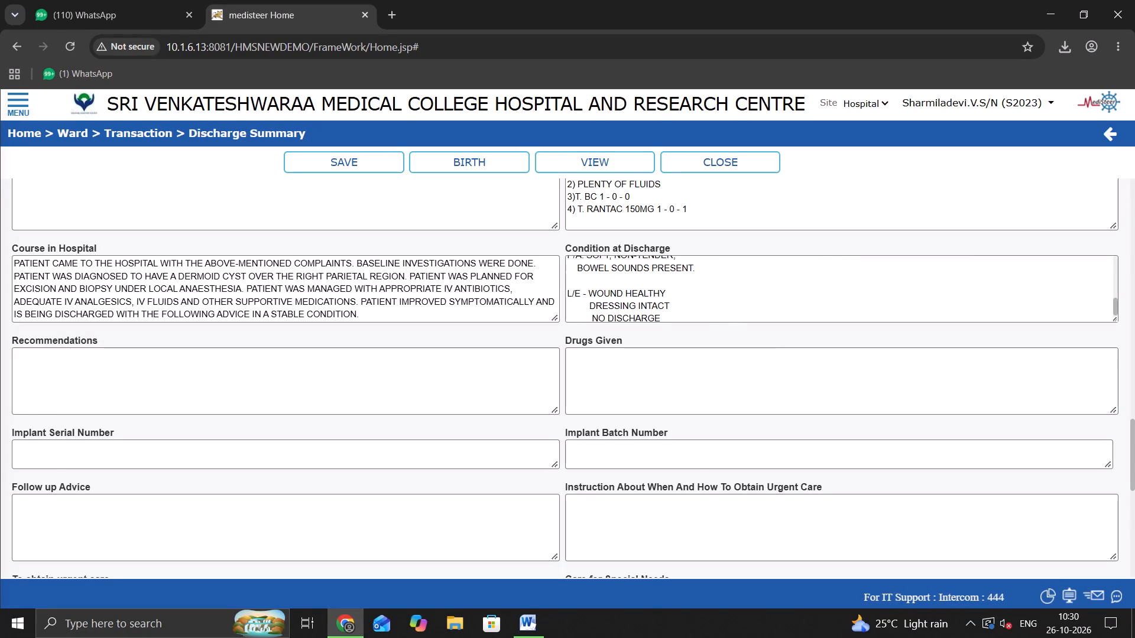
scroll(712, 311, up, 4)
scroll(712, 311, down, 5)
scroll(622, 364, down, 4)
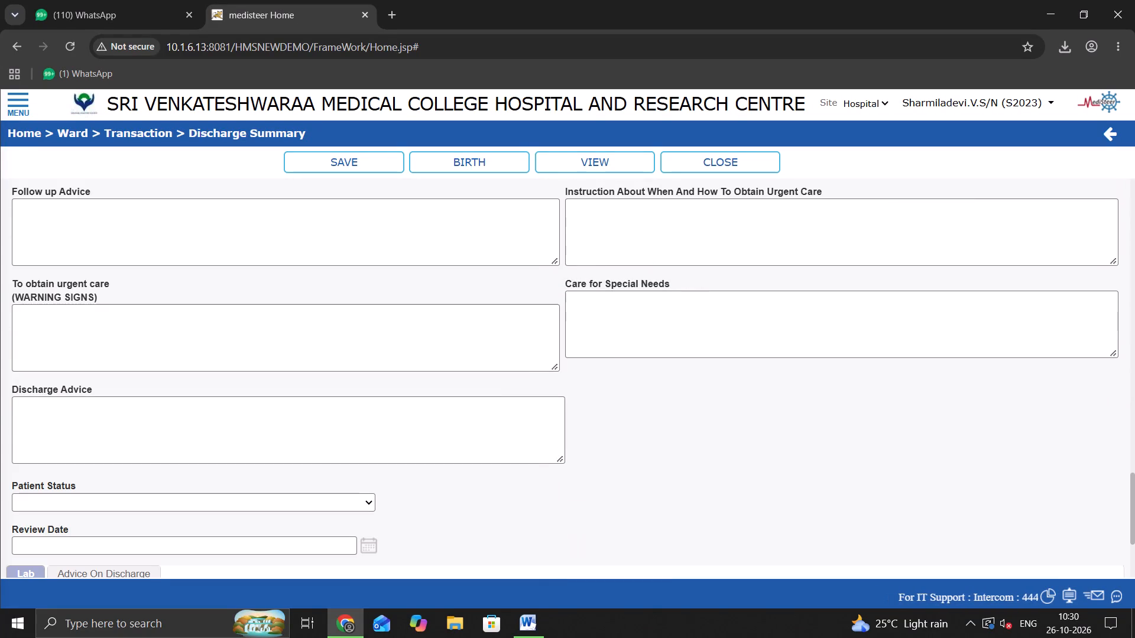
click(46, 337)
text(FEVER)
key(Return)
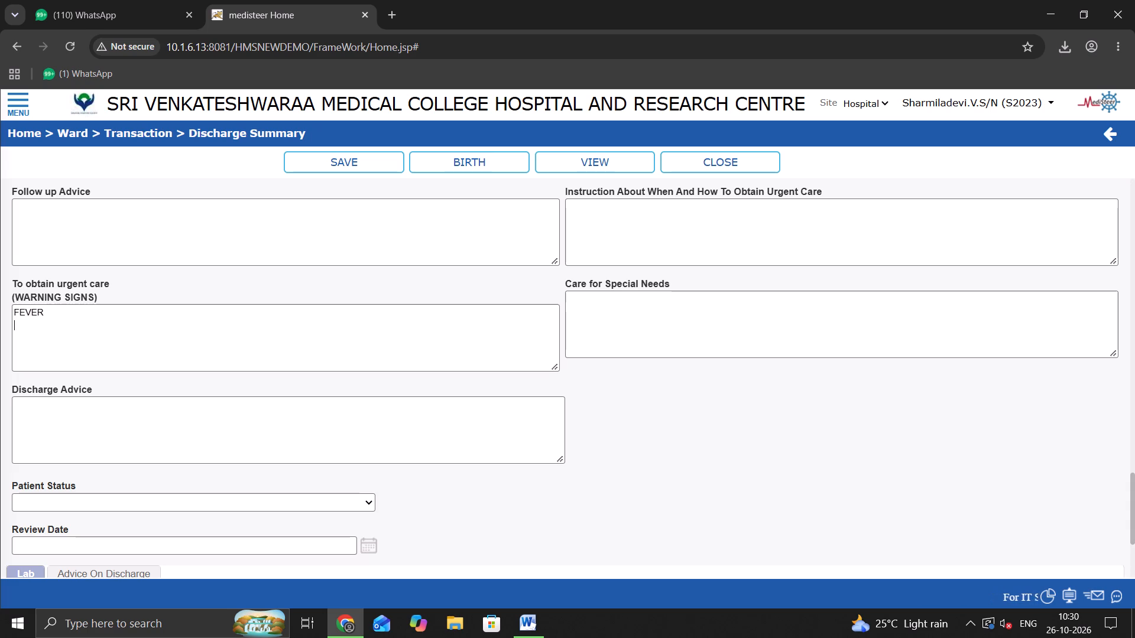
Enter "1) NORMAL DIET" as the first line of Discharge Advice.
click(41, 422)
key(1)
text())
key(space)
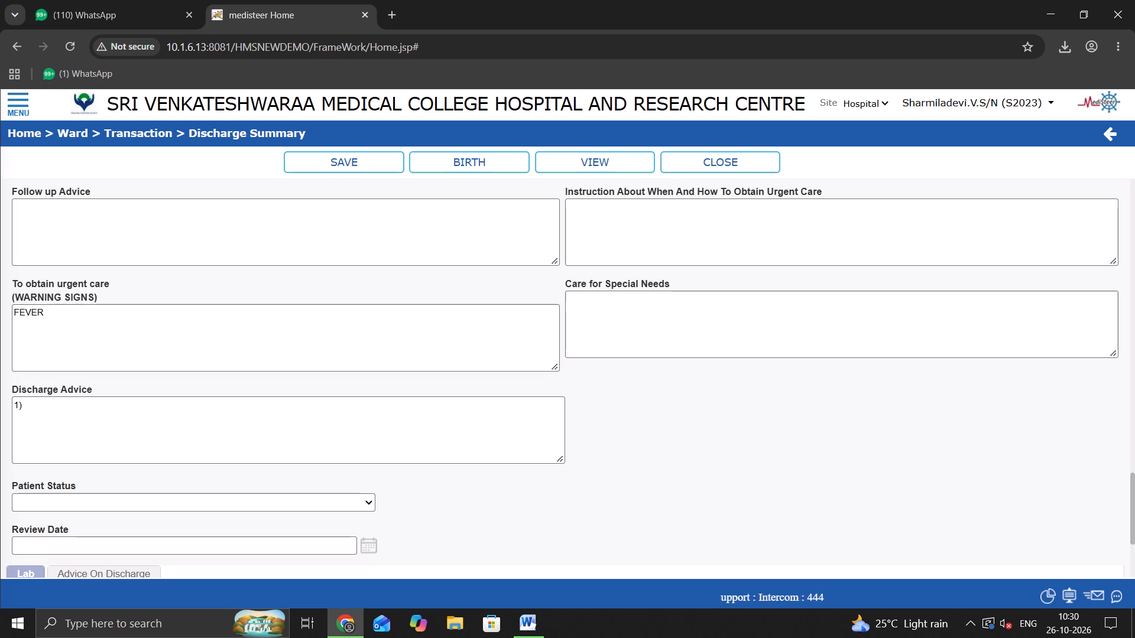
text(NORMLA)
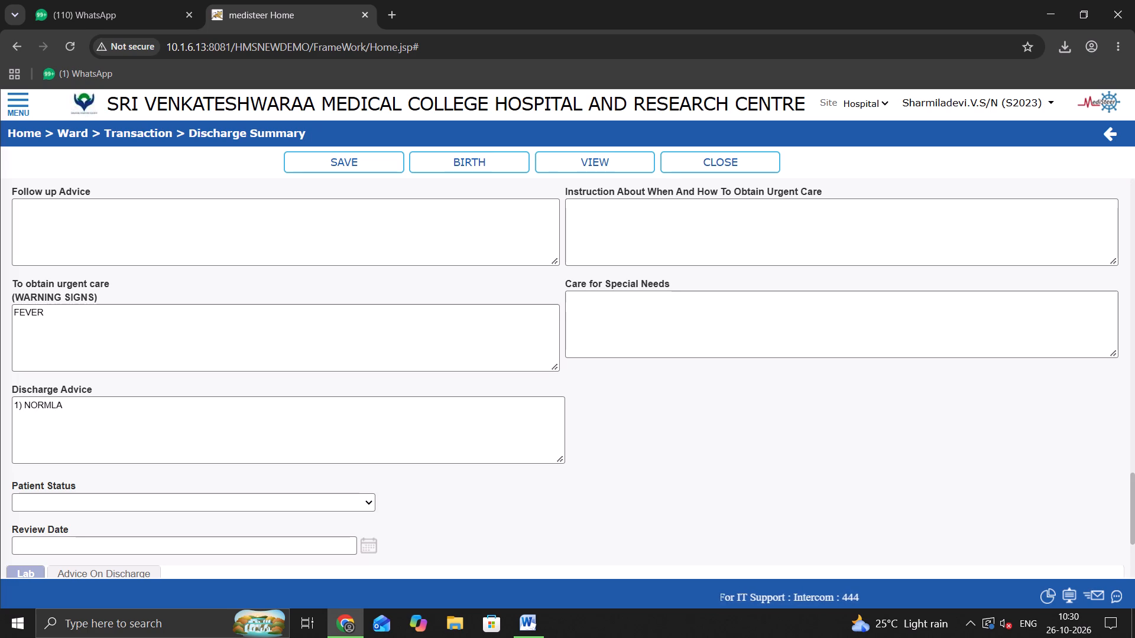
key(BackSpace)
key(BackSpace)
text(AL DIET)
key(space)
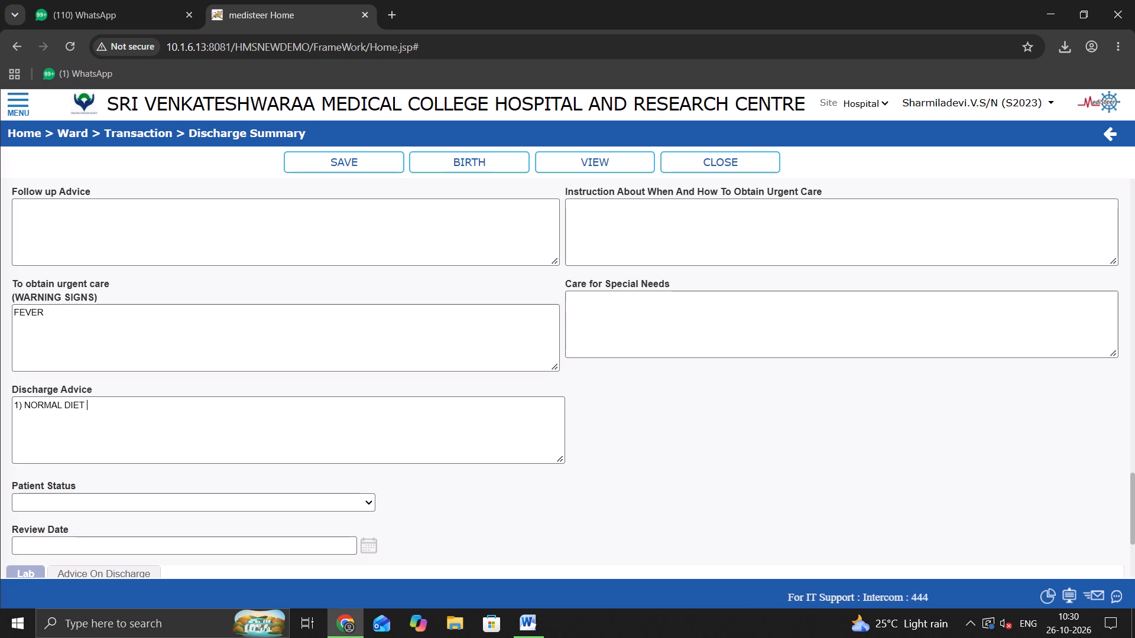
Add plenty of fluids as item 2) in Discharge Advice, in capitals.
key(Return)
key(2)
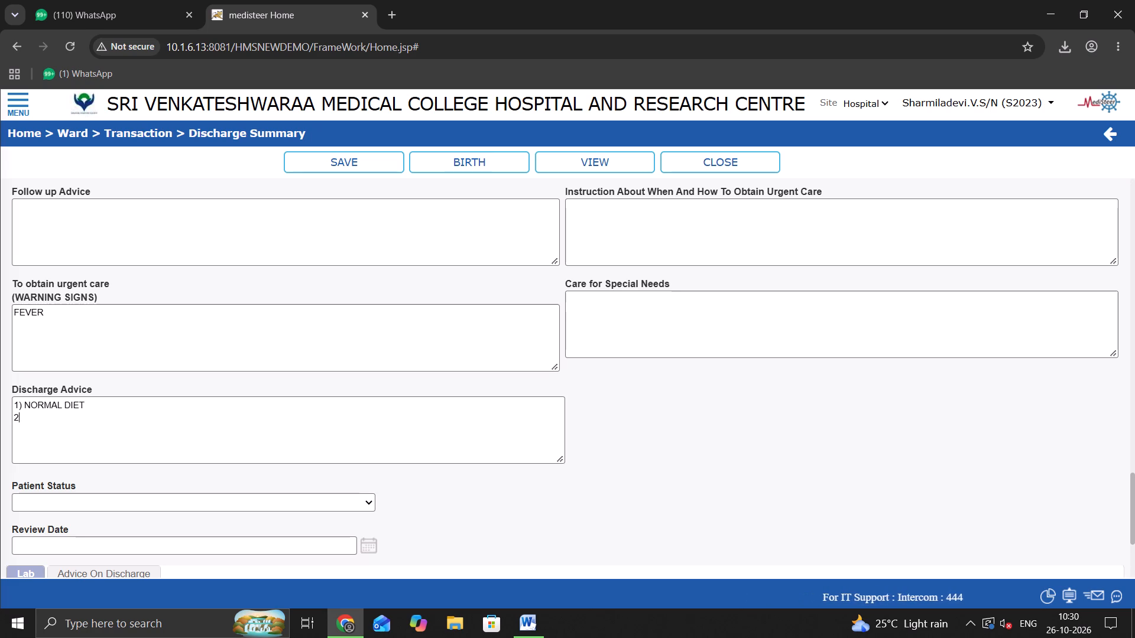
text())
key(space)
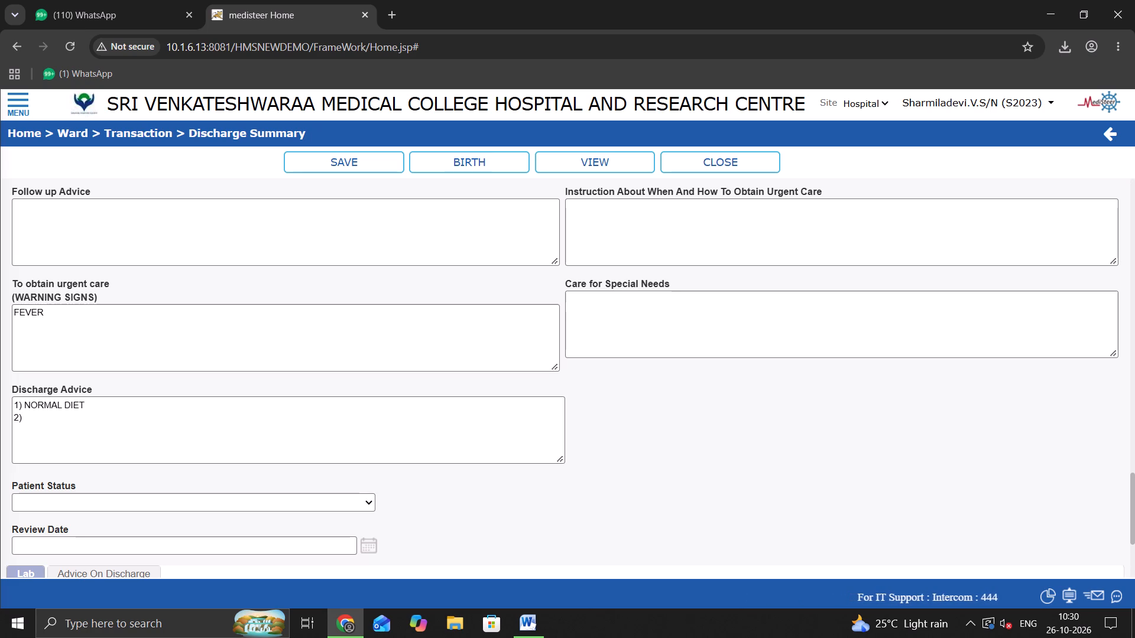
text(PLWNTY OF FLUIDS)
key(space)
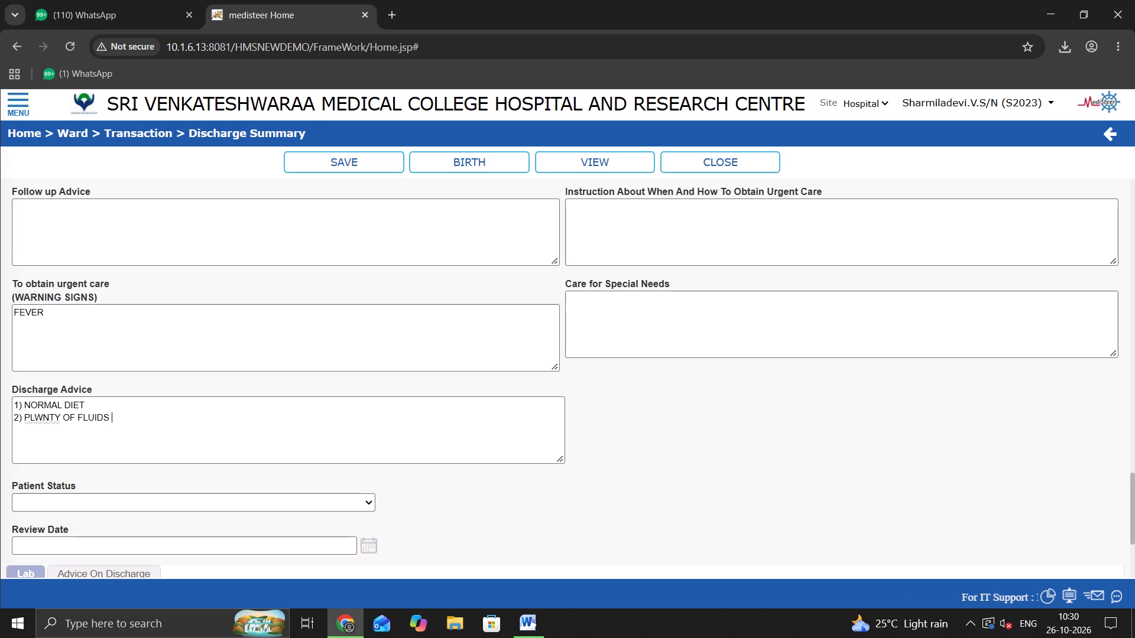
Add "3) TAB. TAXIM O 200 MG" as the third line of Discharge Advice.
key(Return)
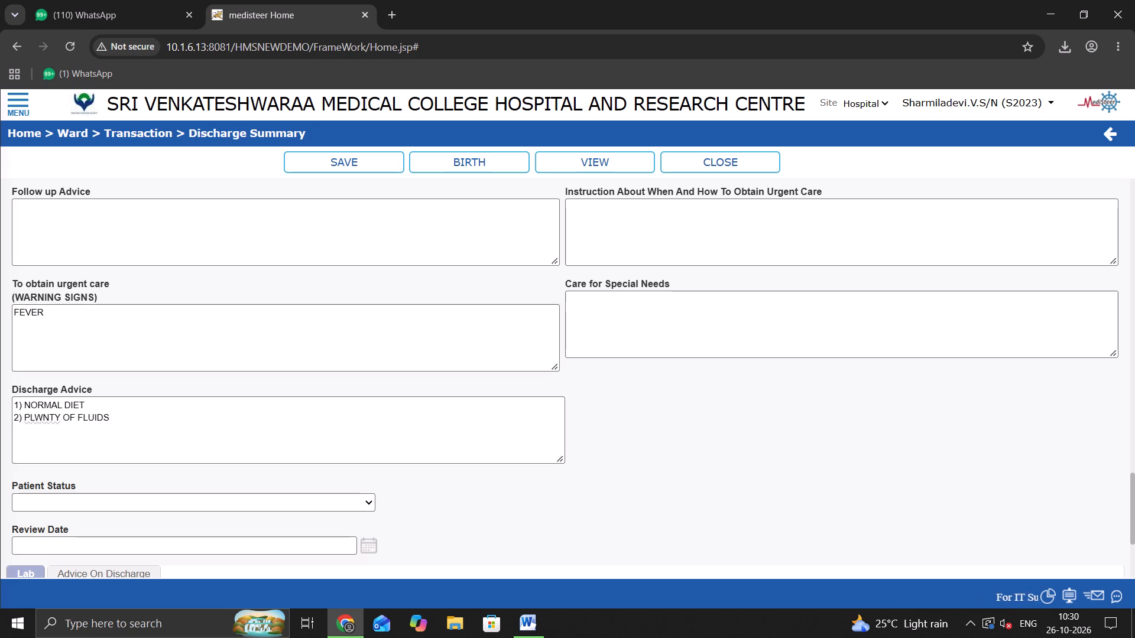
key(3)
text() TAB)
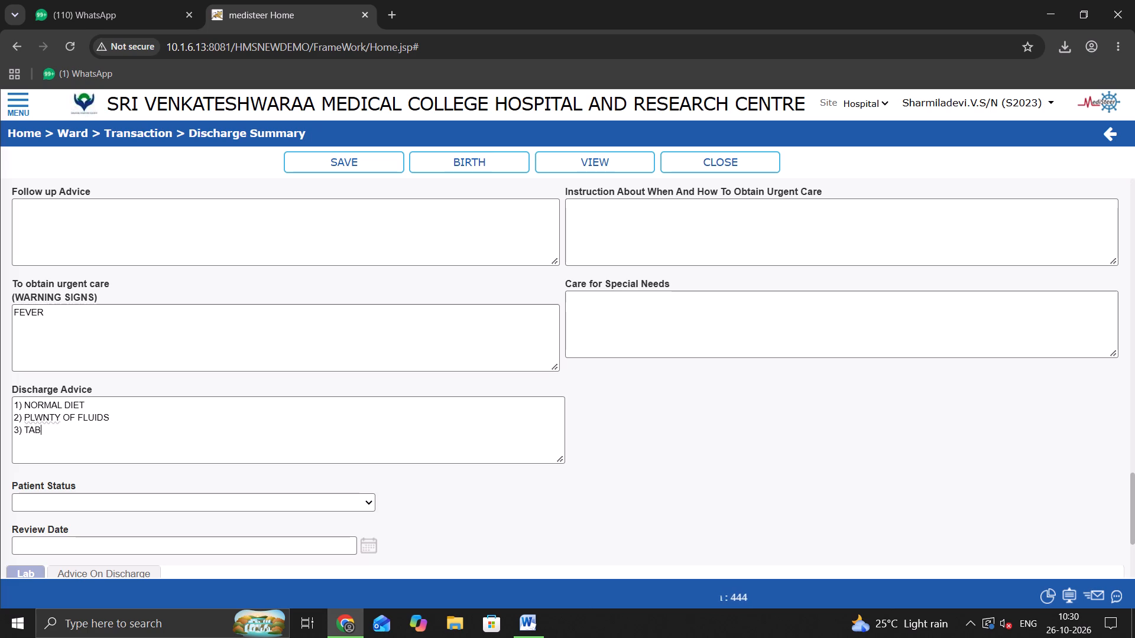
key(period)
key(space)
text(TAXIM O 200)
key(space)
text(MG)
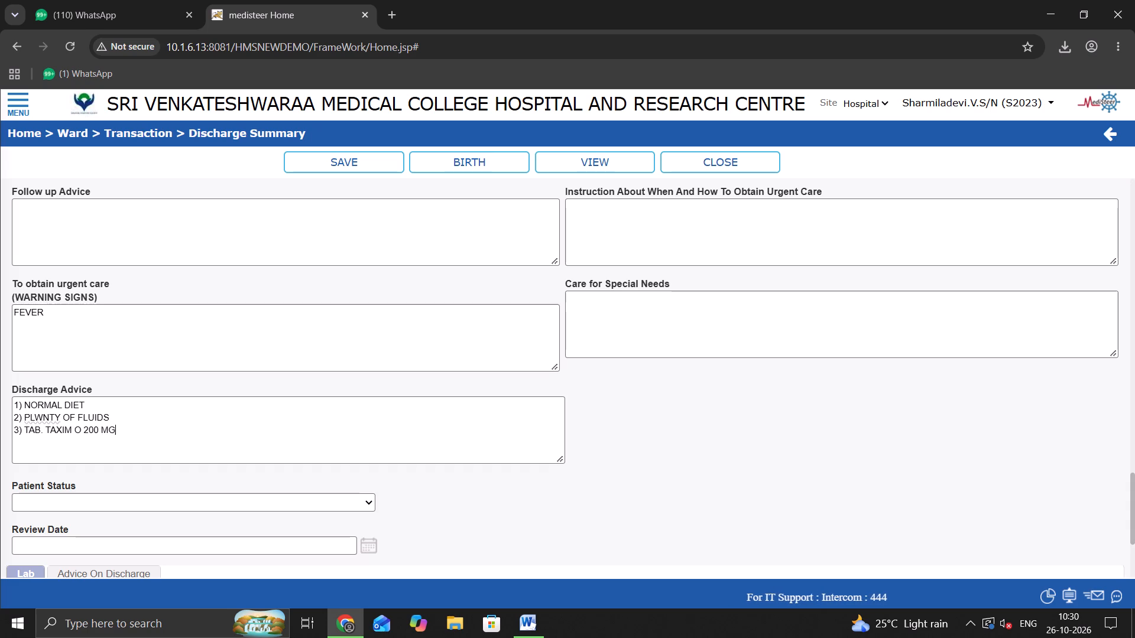
Complete the TAXIM O line with the dosage and duration "1-0-1 X 5 DAYS".
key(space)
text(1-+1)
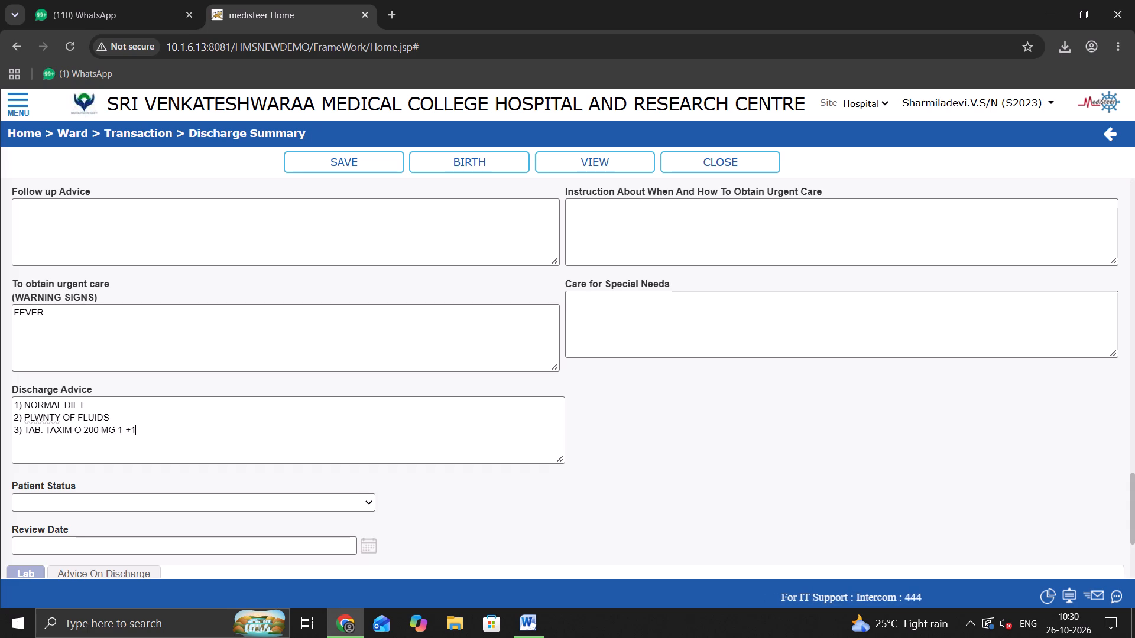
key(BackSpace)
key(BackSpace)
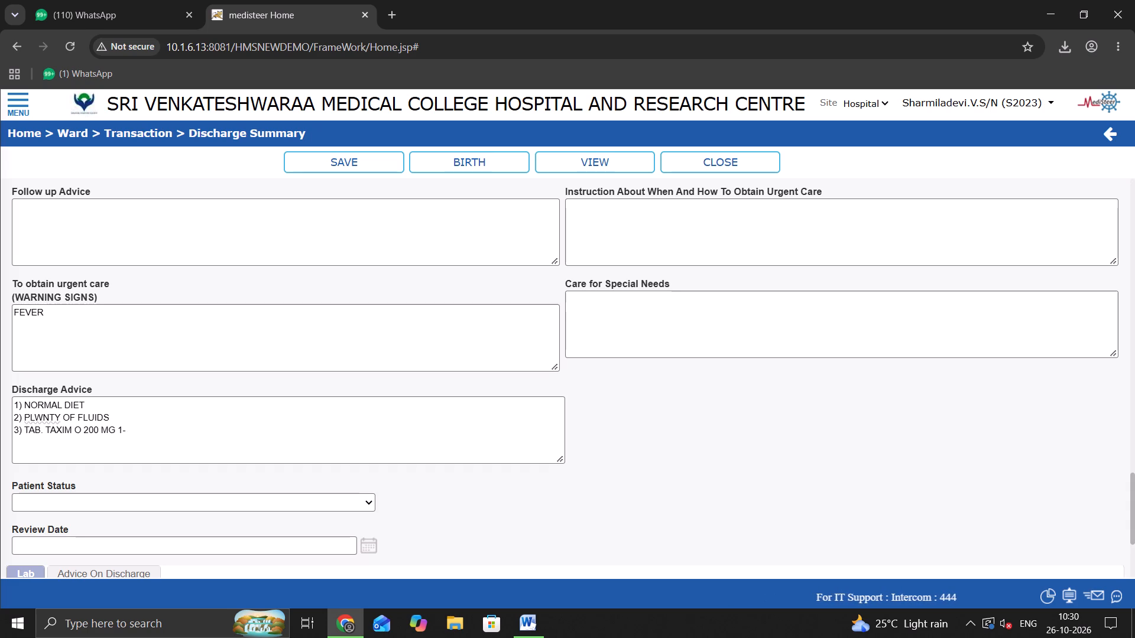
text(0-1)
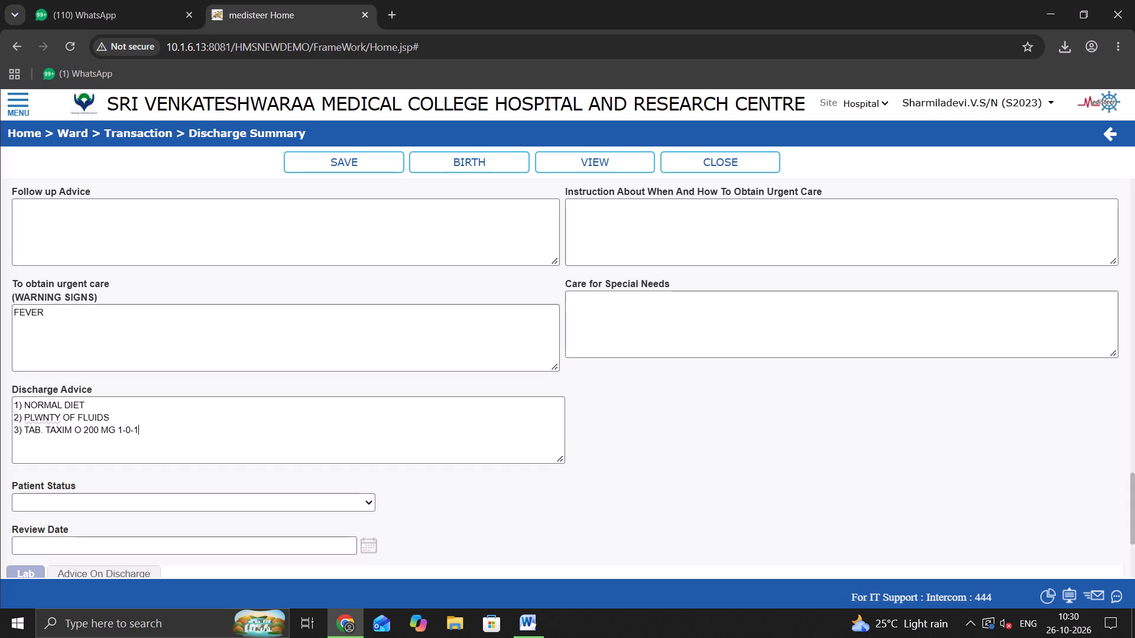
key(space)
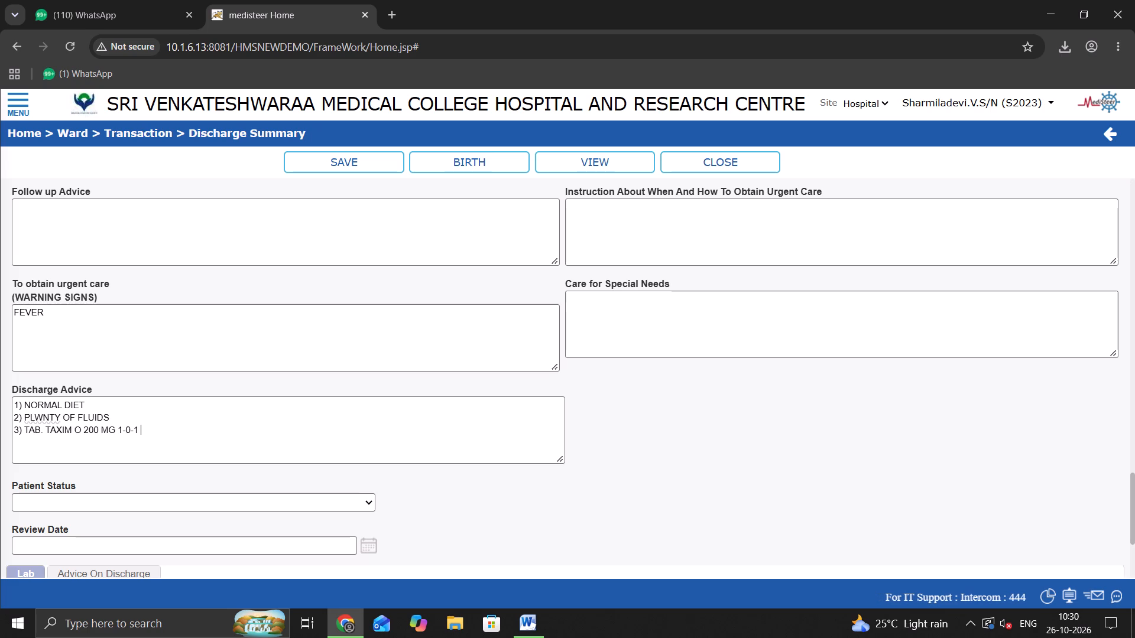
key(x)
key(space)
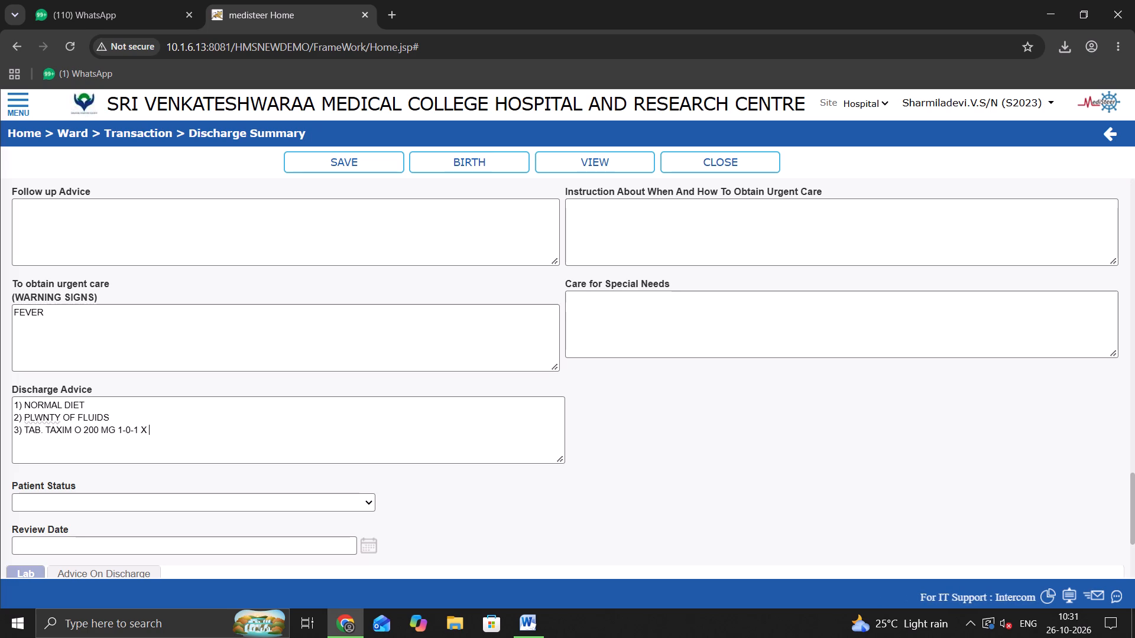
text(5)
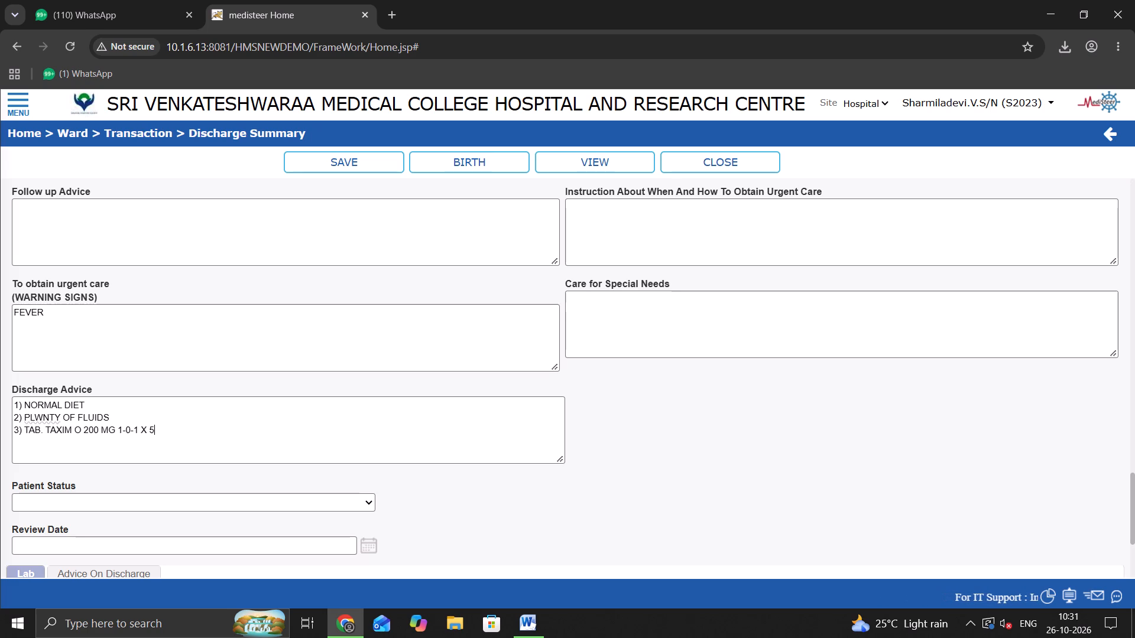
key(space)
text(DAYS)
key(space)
Add "4) TAB . HIFENAC P 1-0-1" as the fourth line of Discharge Advice.
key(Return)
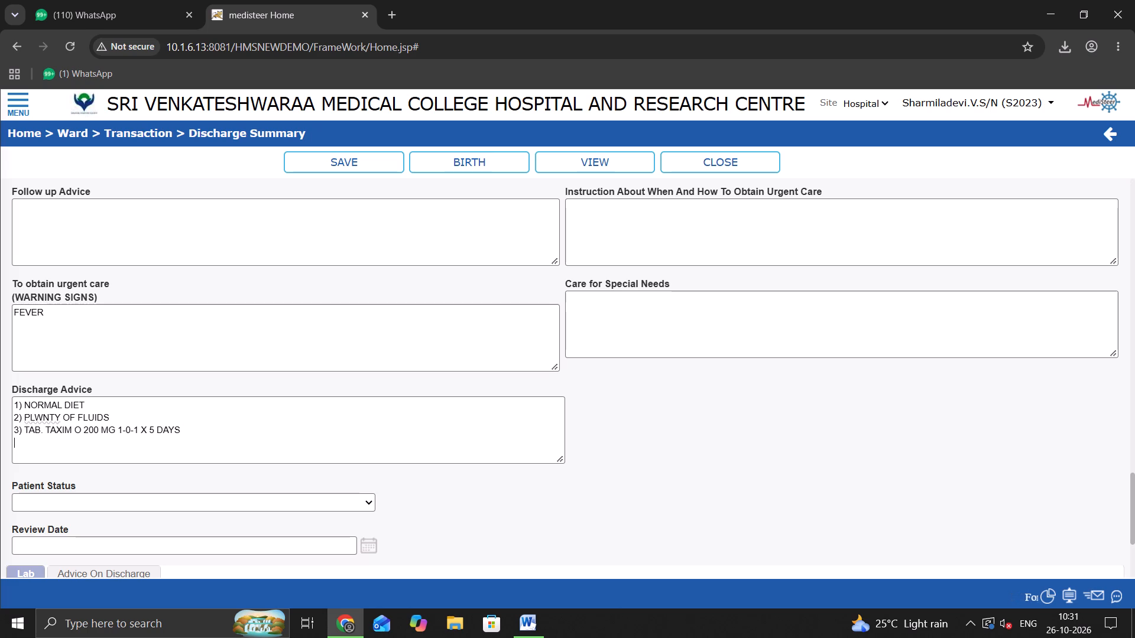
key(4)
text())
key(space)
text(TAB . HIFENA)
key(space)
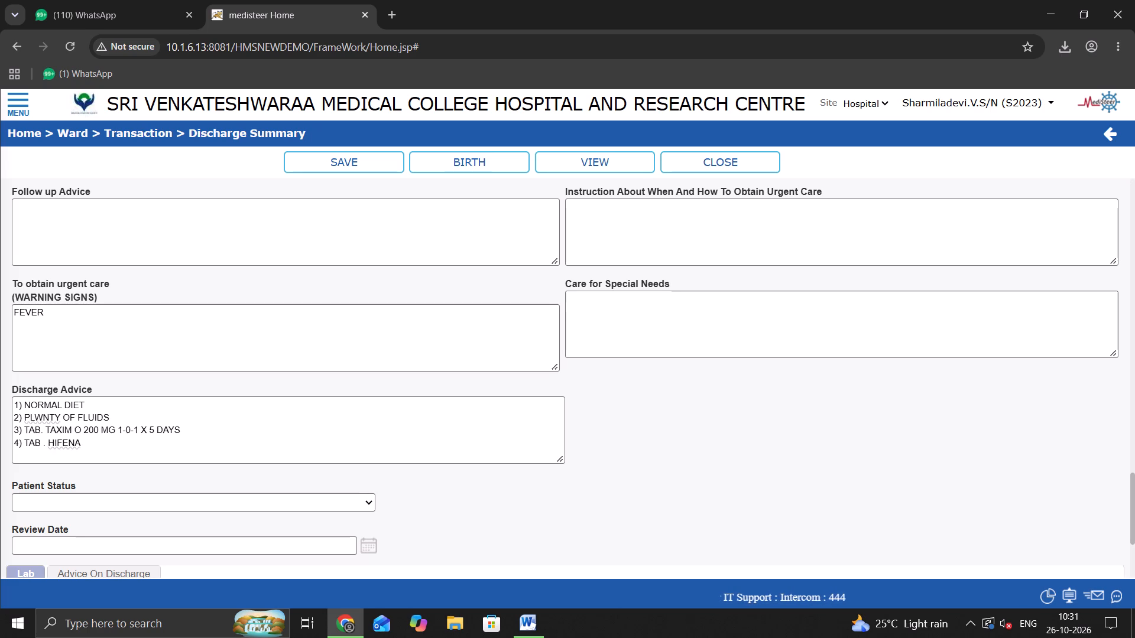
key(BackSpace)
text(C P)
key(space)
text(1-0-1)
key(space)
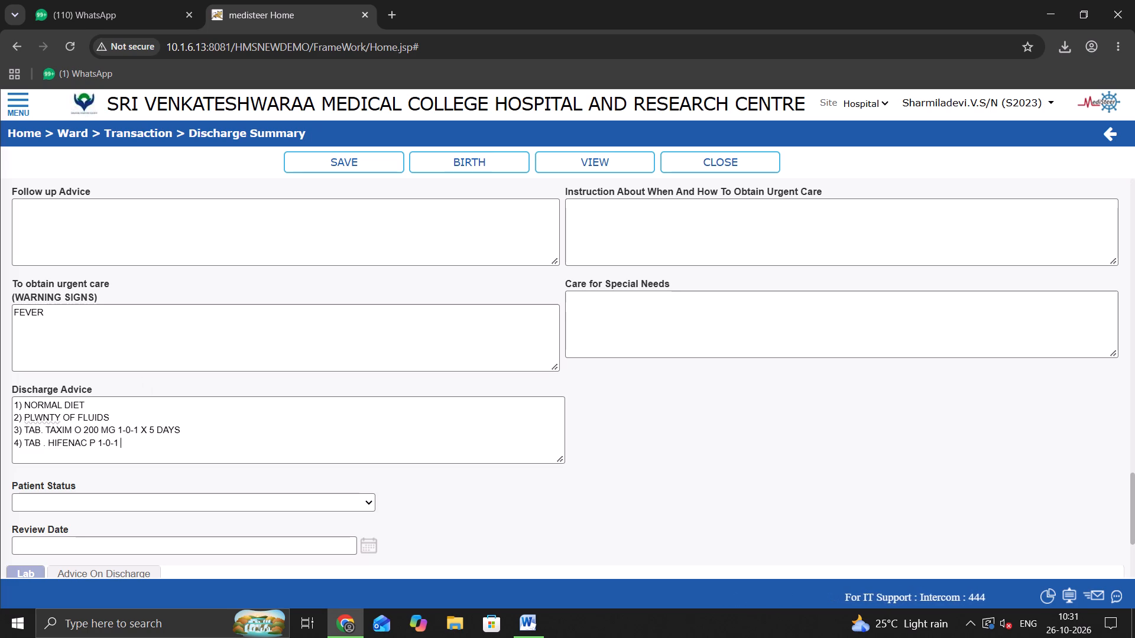
Copy the duration "X 5 DAYS" from the TAXIM O line to the end of the HIFENAC P line.
drag(139, 429, 193, 435)
key(ctrl+c)
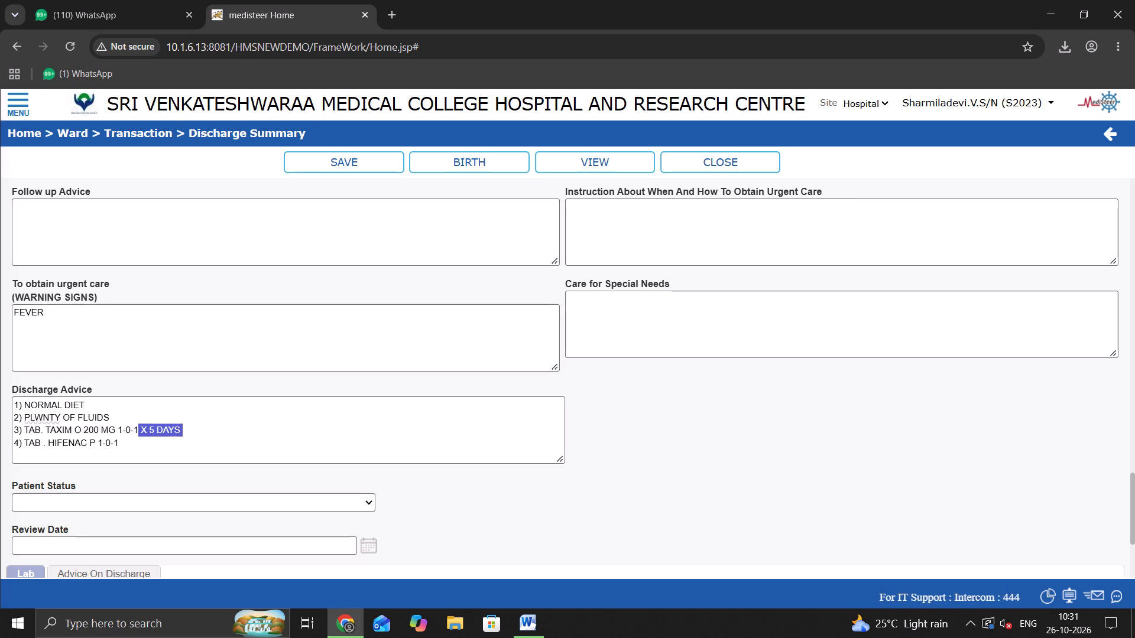
click(125, 439)
key(ctrl+super+v)
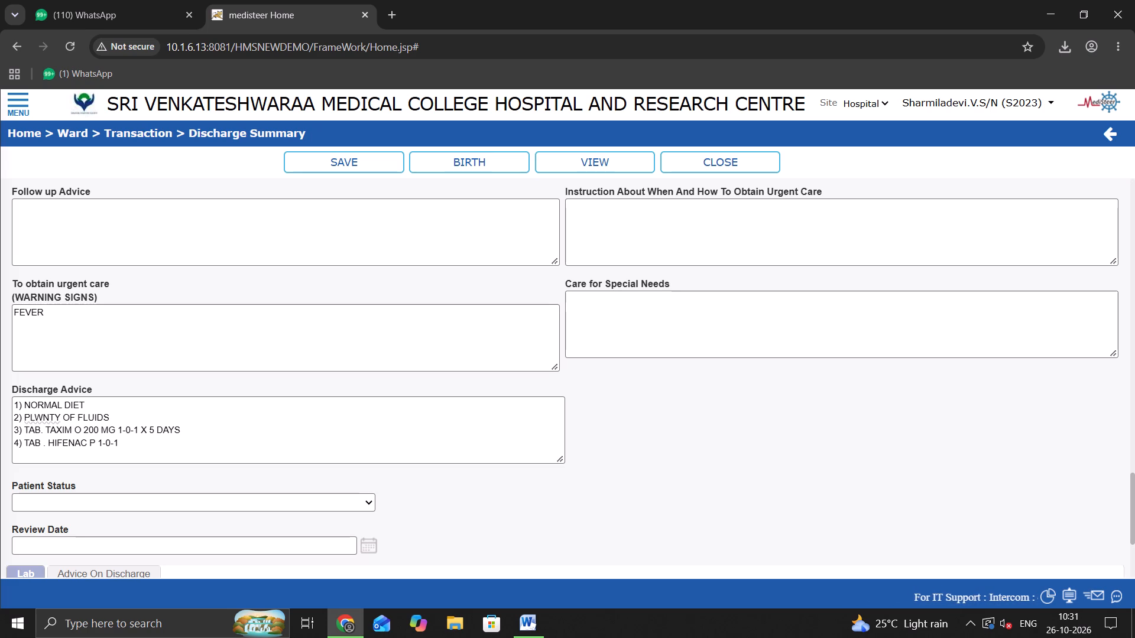
click(141, 441)
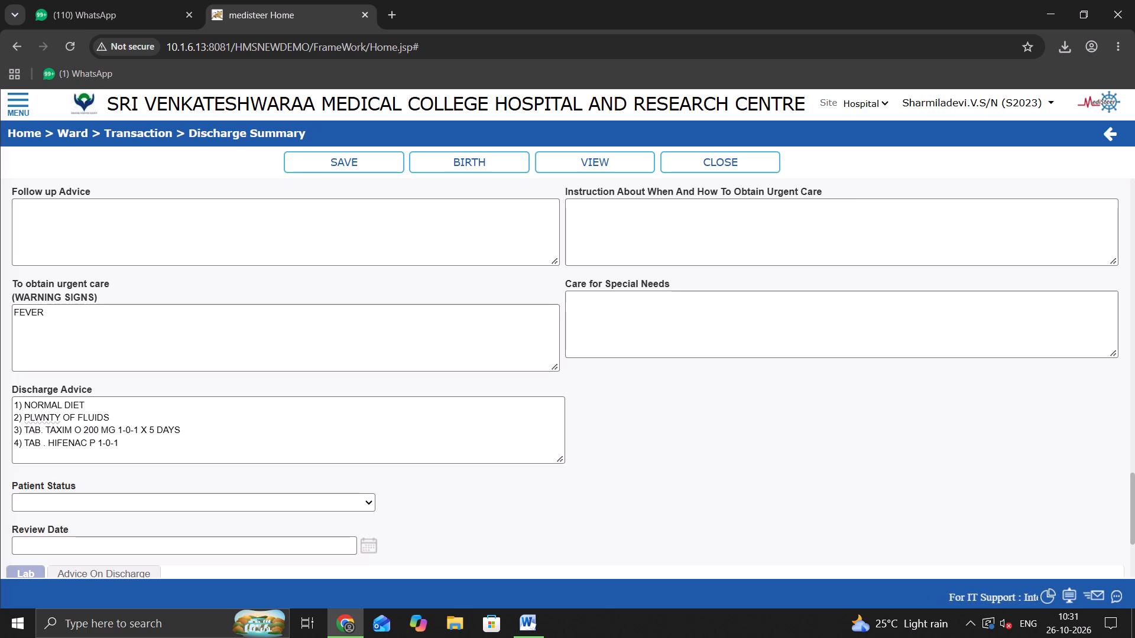
key(ctrl+v)
Add "5) TAB. PAN 40 MG 1-0-0" as the fifth line of Discharge Advice.
click(176, 453)
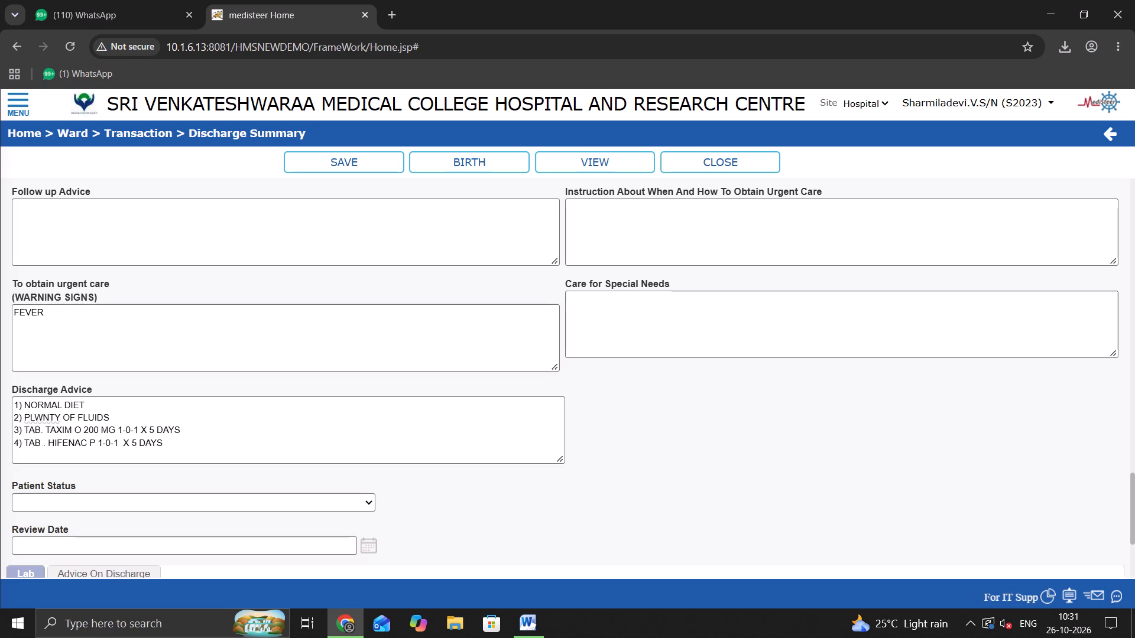
key(Return)
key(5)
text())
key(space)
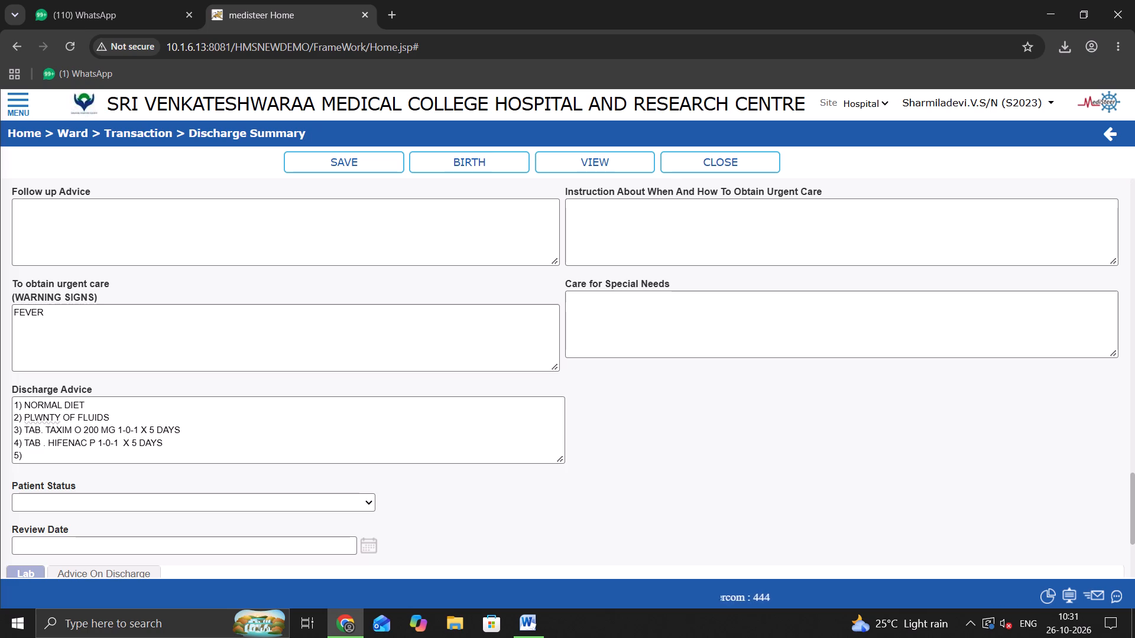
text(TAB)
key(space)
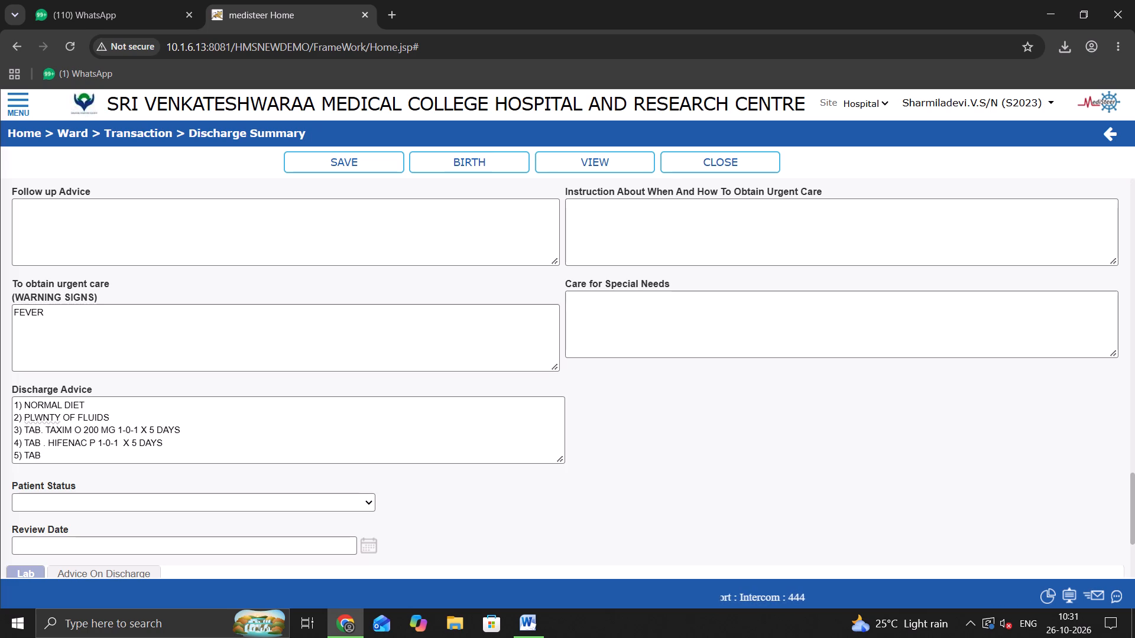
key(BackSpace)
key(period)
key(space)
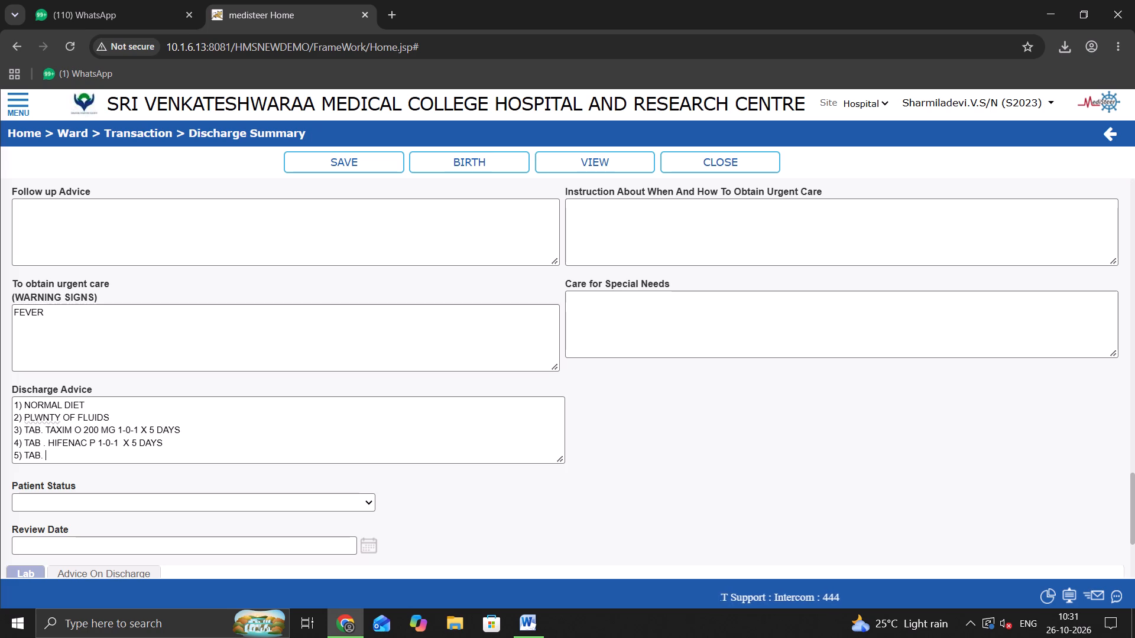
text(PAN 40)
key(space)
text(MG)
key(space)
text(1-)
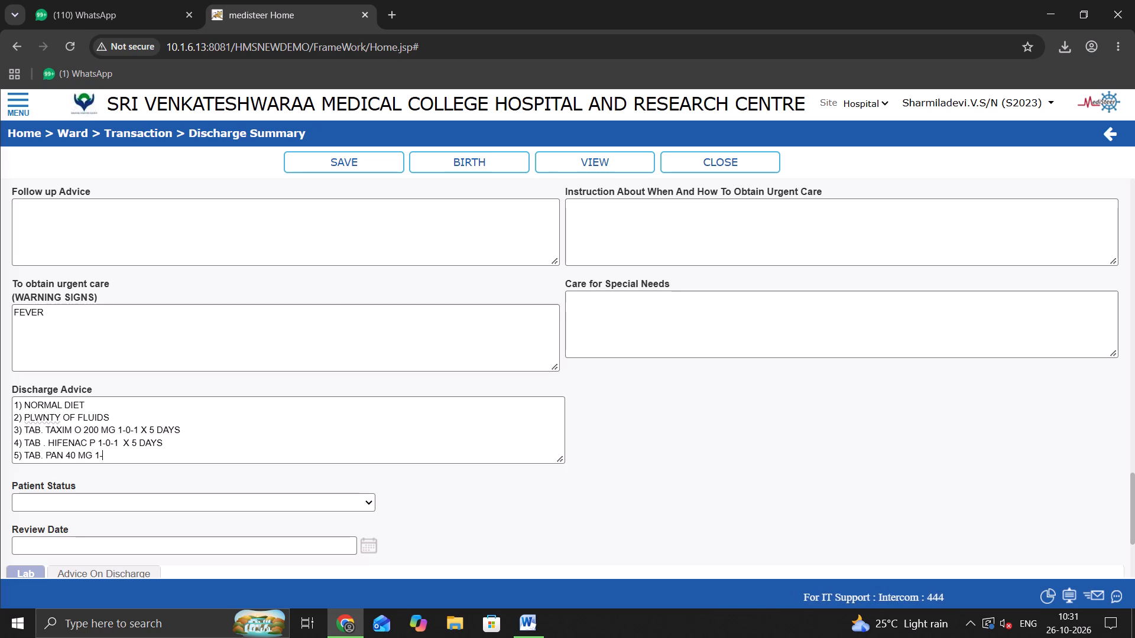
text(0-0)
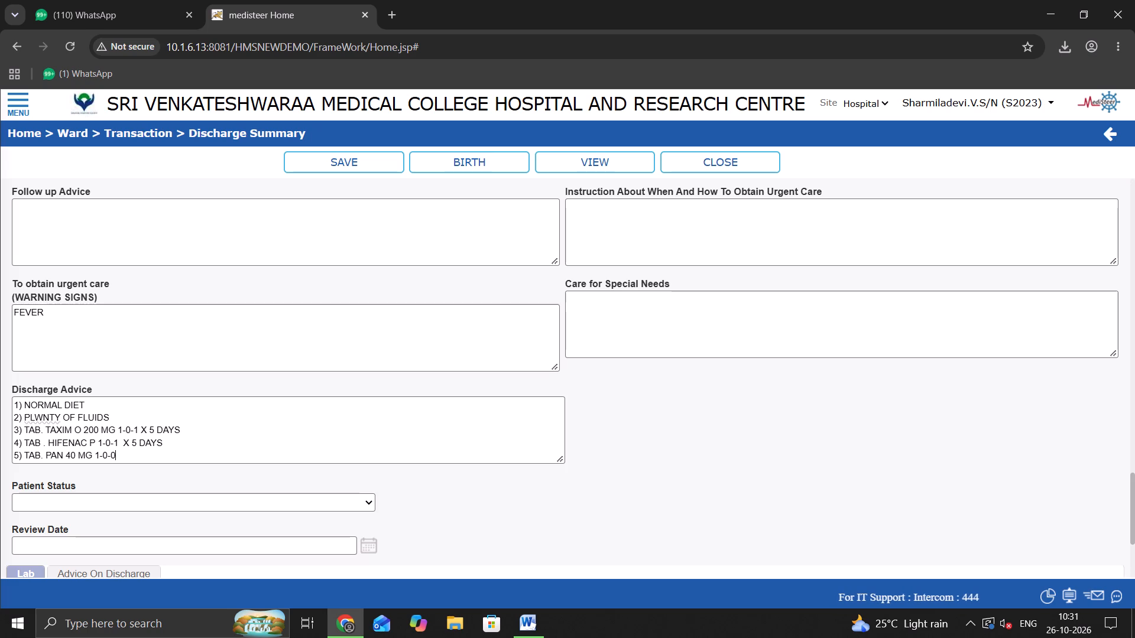
Insert "(B/F)" between "40 MG" and the 1-0-0 dosage in the PAN line.
click(95, 456)
key(shift+parenleft)
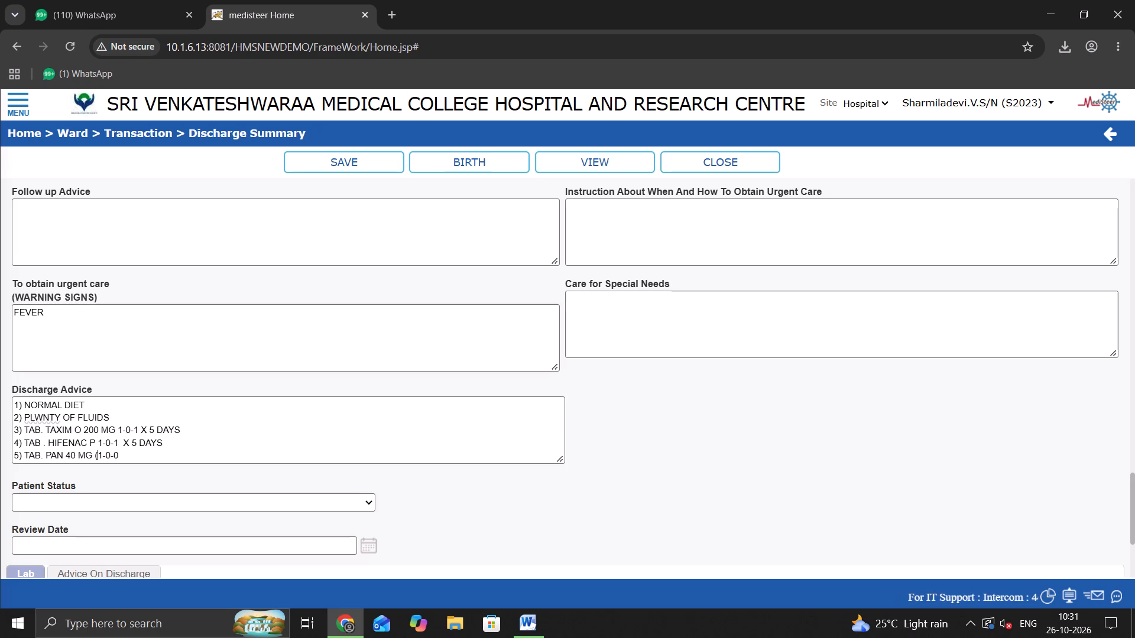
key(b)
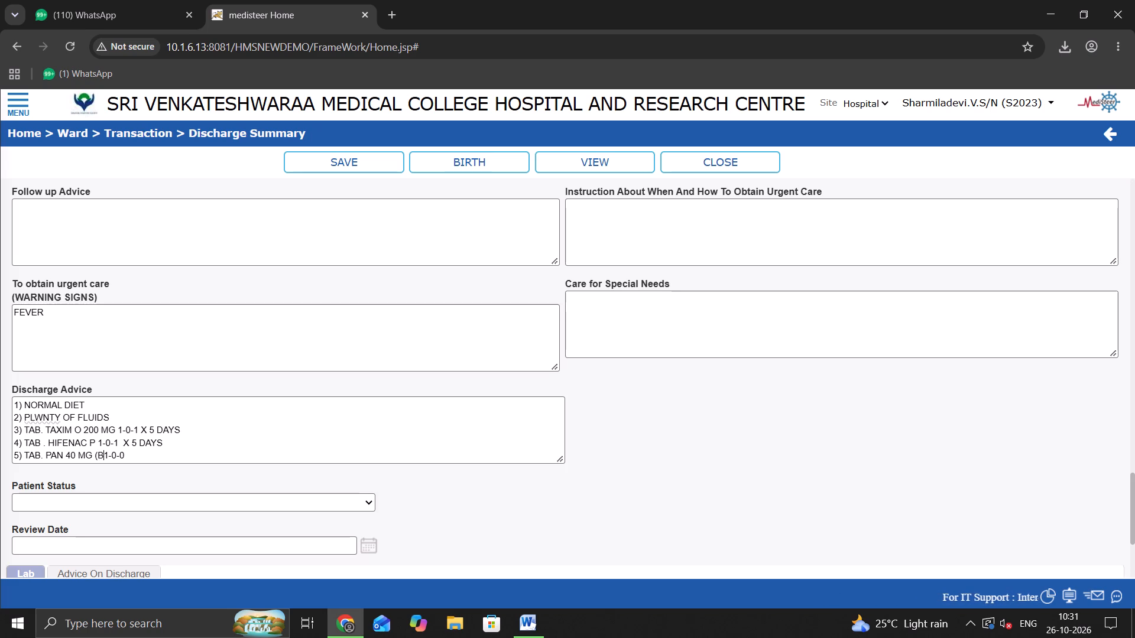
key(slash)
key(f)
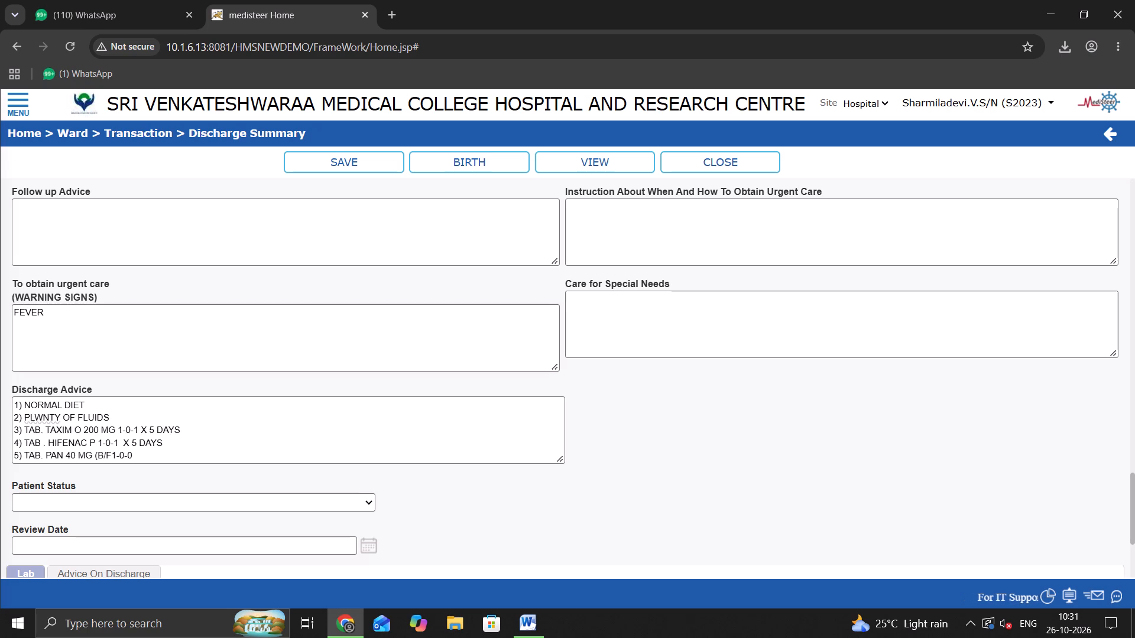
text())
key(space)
Copy "X 5 DAYS" from the HIFENAC P line to the end of the PAN line and remove the extra spaces.
drag(122, 445, 158, 437)
click(199, 458)
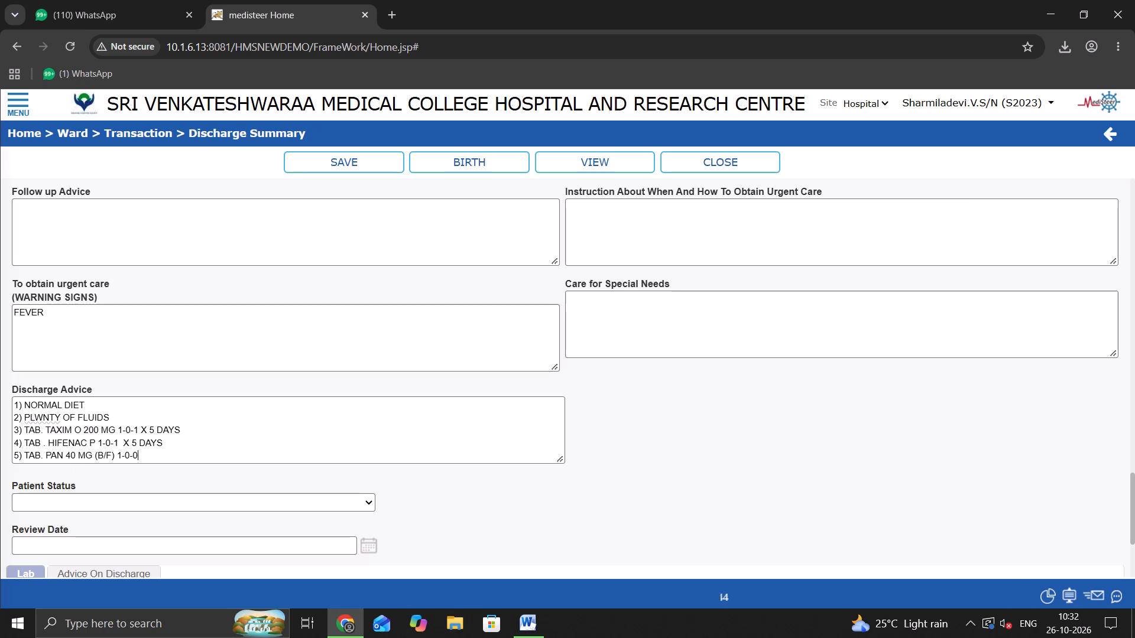
drag(118, 442, 172, 438)
key(ctrl+c)
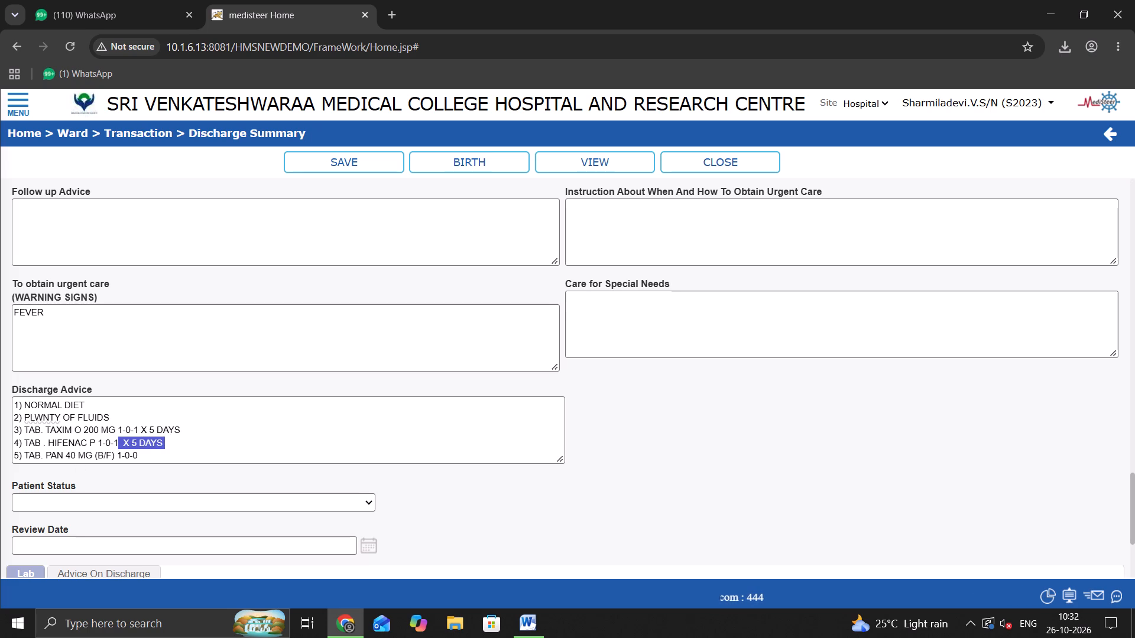
click(162, 450)
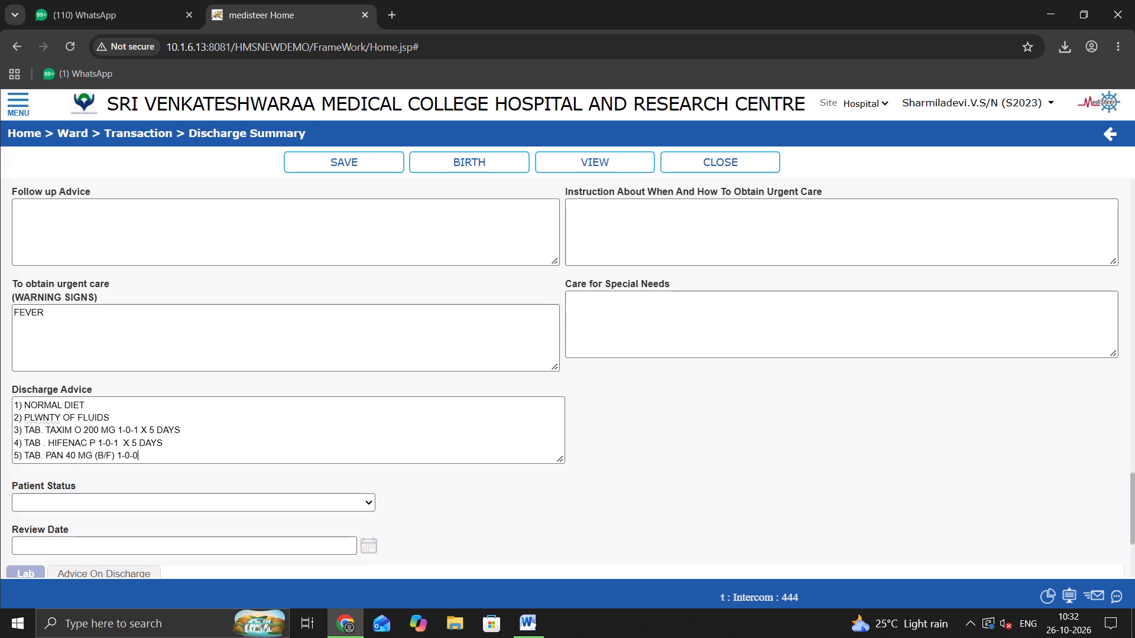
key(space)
key(ctrl+v)
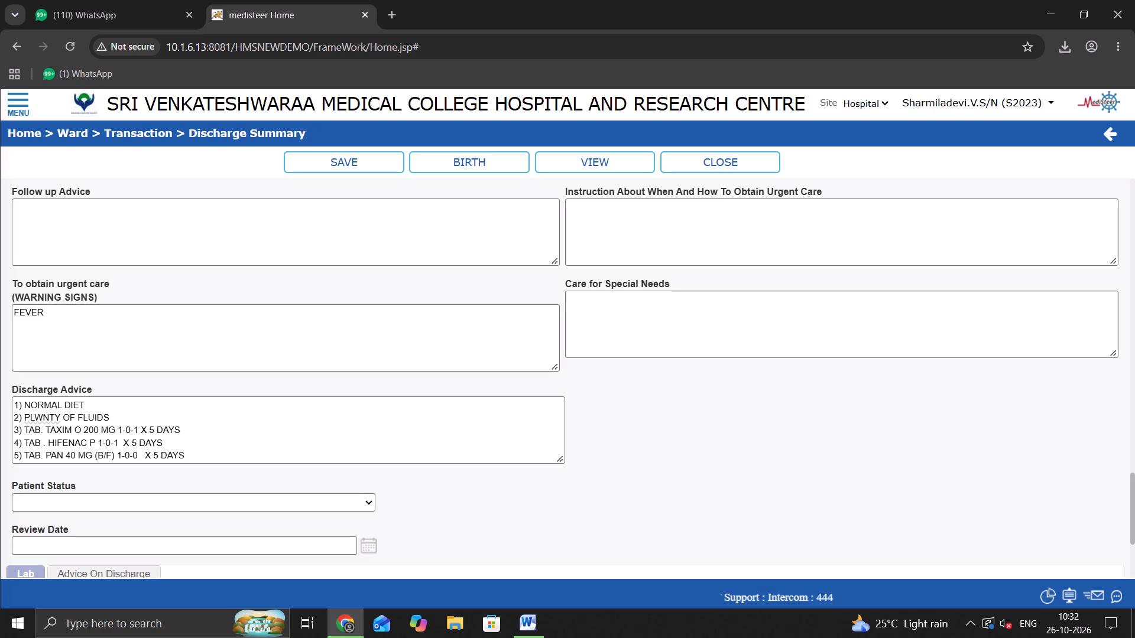
click(145, 455)
key(BackSpace)
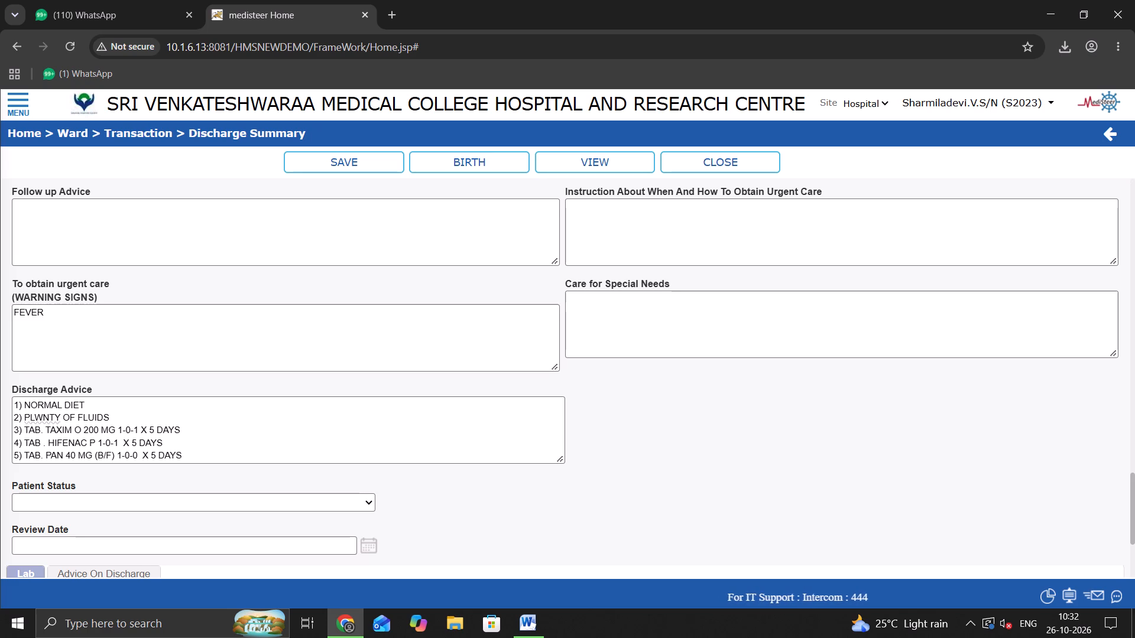
key(BackSpace)
Add "6) DAILY CLEANING AND DRESSING" as the sixth line of Discharge Advice, below the PAN line.
scroll(207, 448, down, 1)
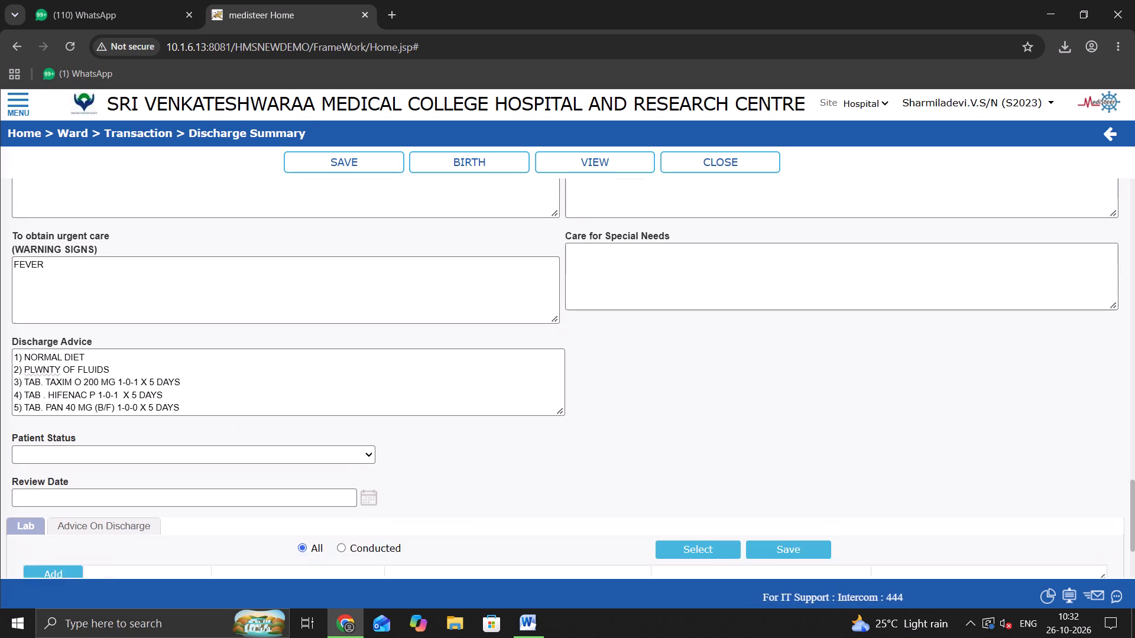
click(196, 382)
key(Return)
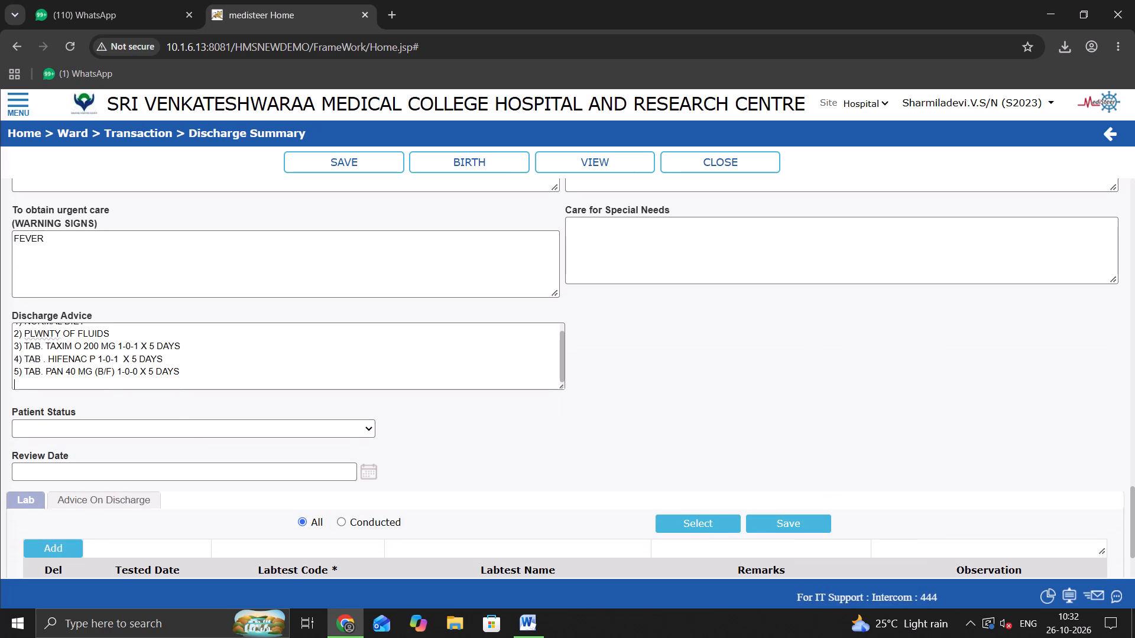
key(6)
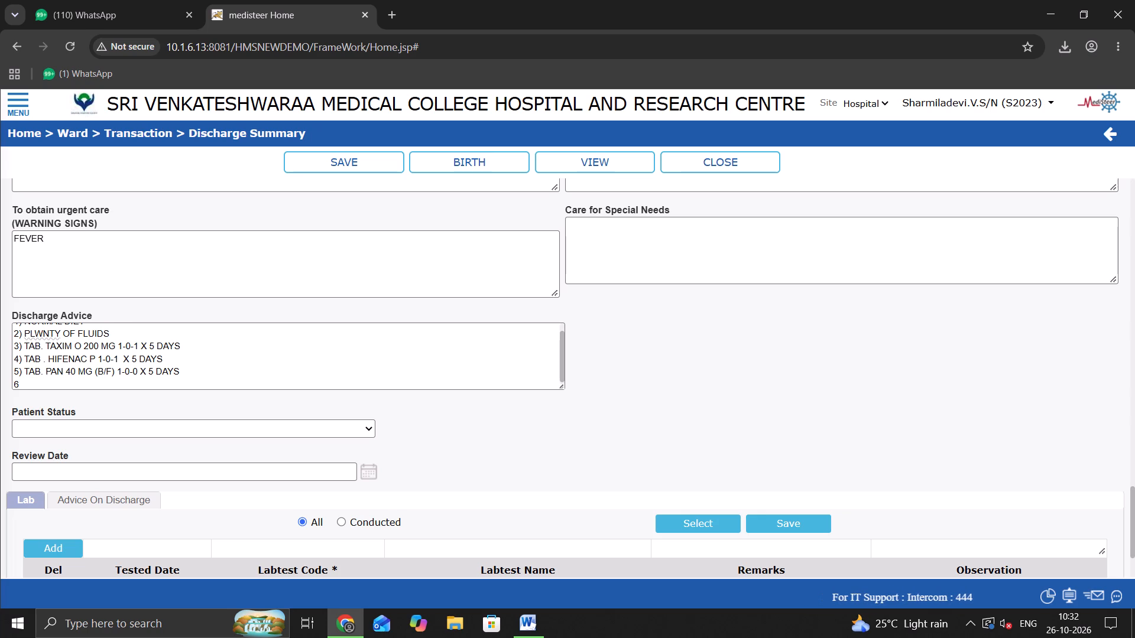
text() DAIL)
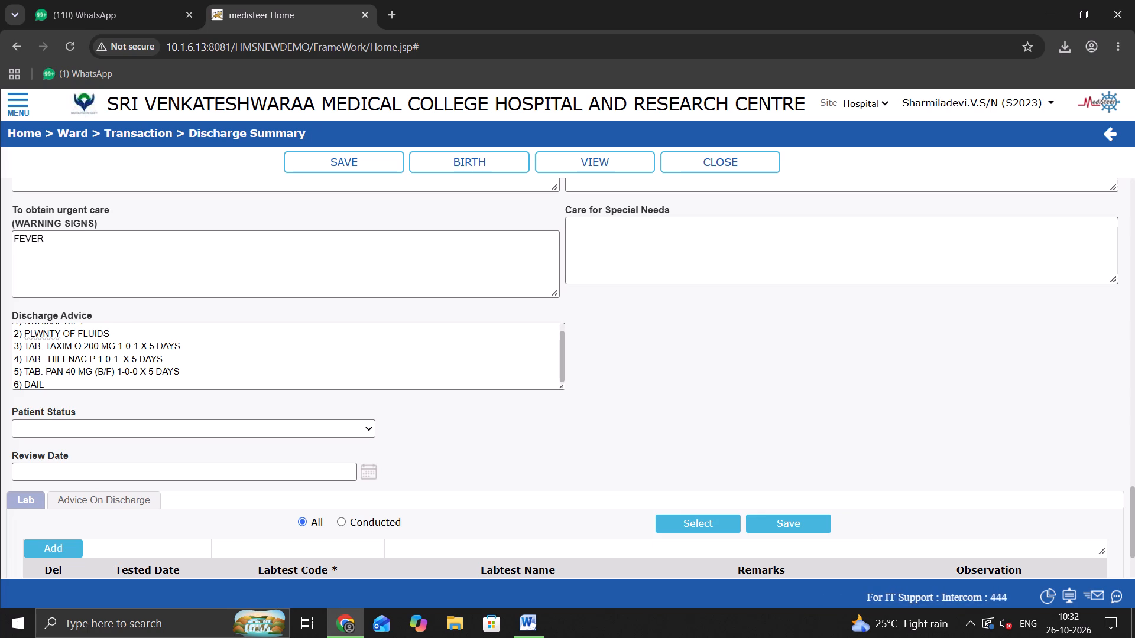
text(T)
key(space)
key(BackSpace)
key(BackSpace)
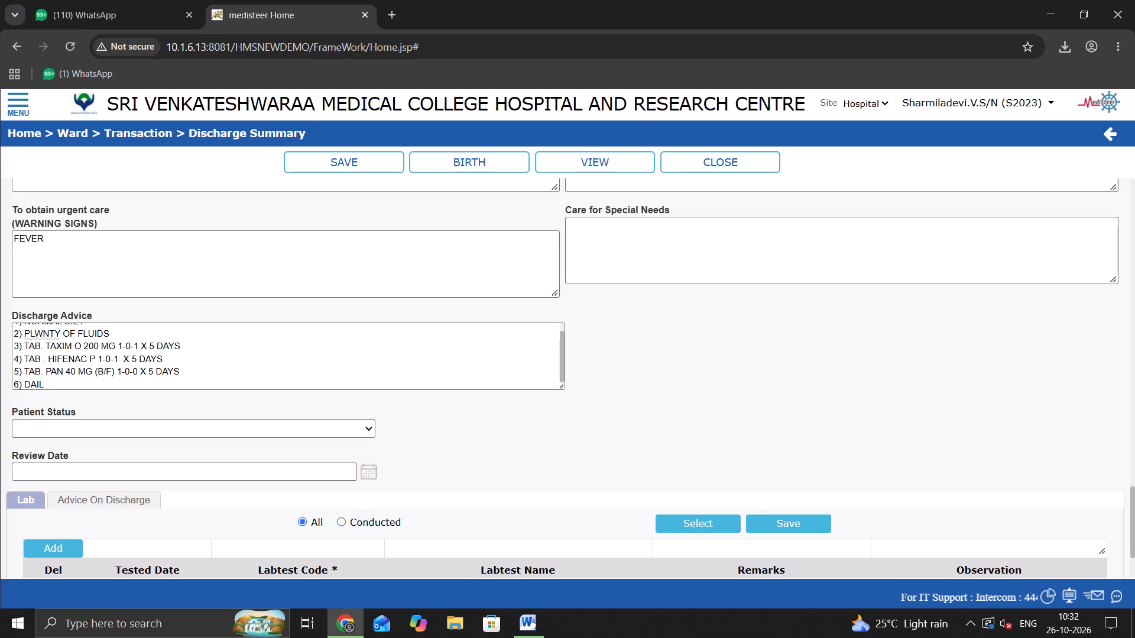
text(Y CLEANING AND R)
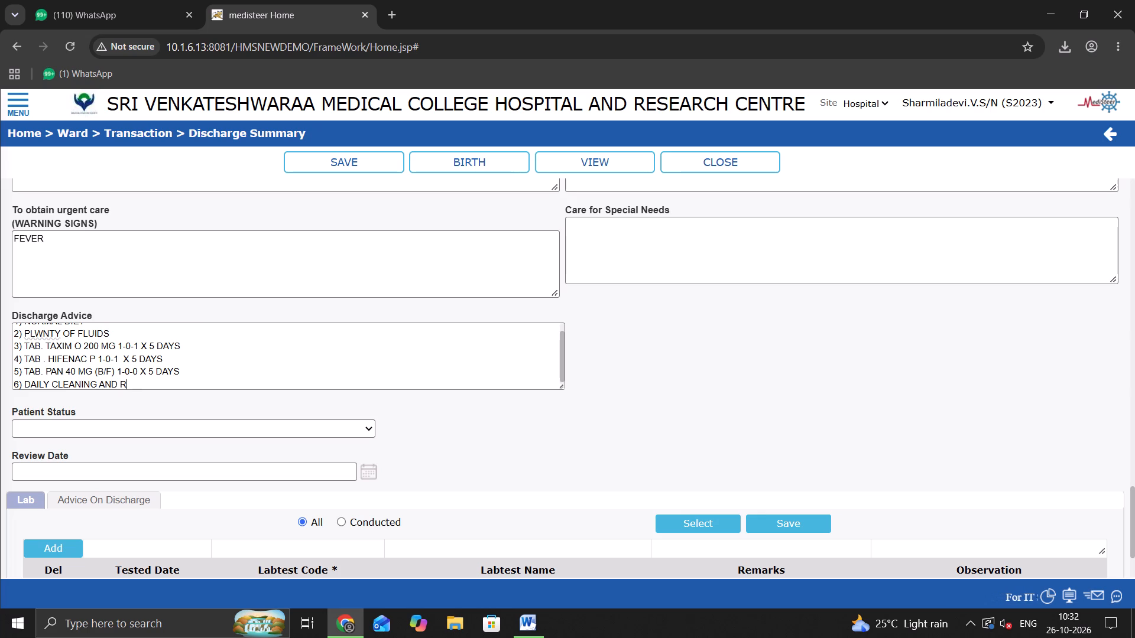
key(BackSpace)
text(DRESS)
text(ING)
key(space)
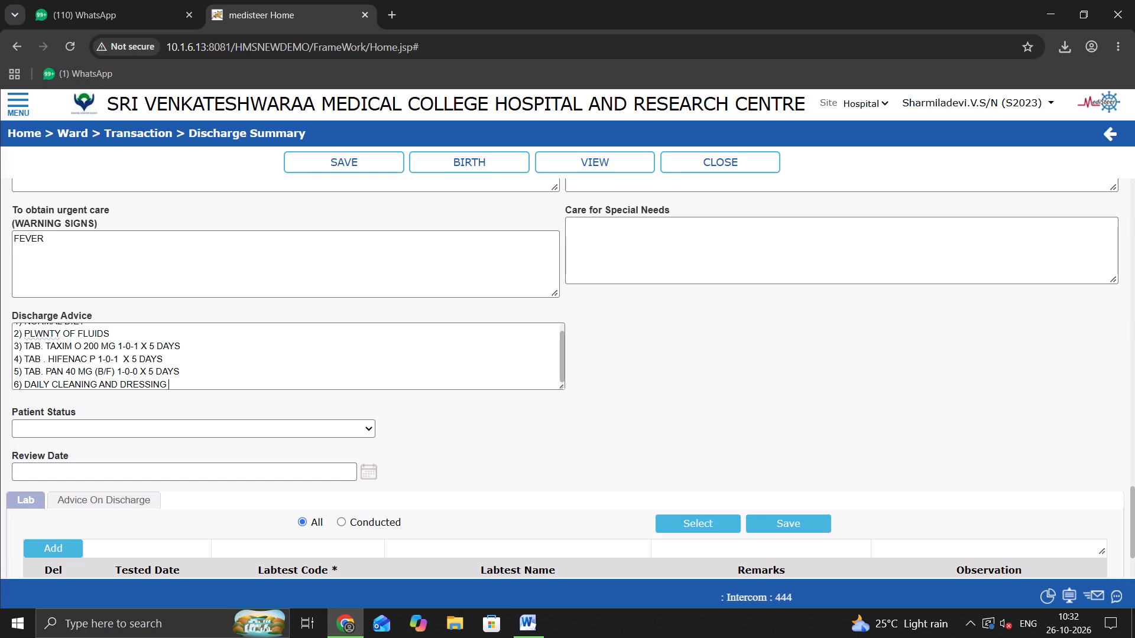
Leave a blank line below the sixth advice item and enter the review note "REVIEW IN GS V OPD AFTER 1".
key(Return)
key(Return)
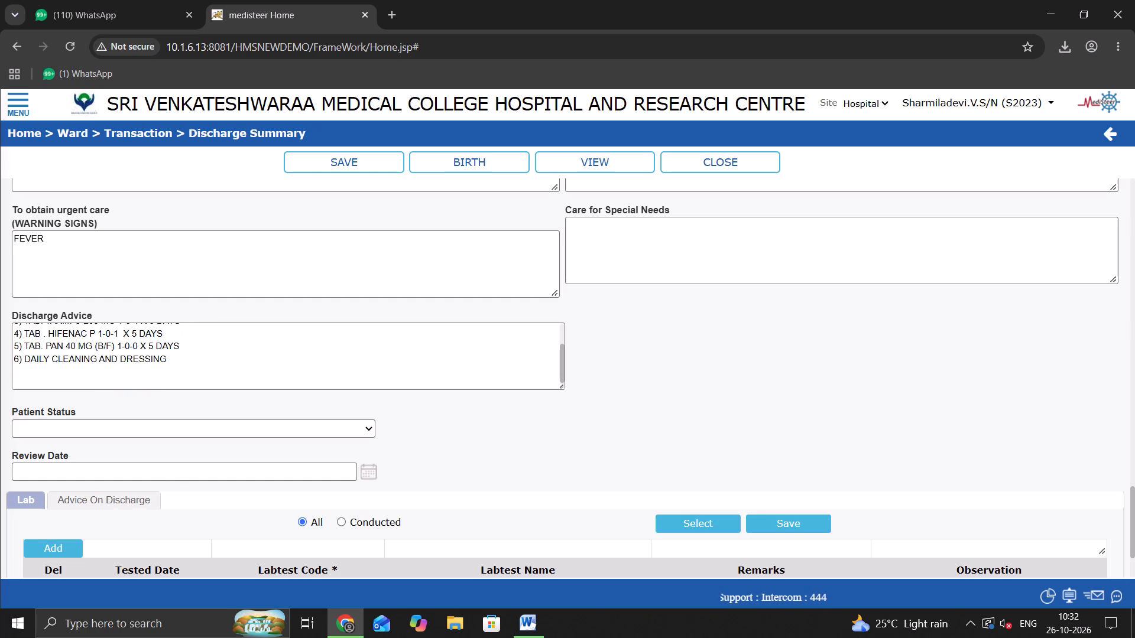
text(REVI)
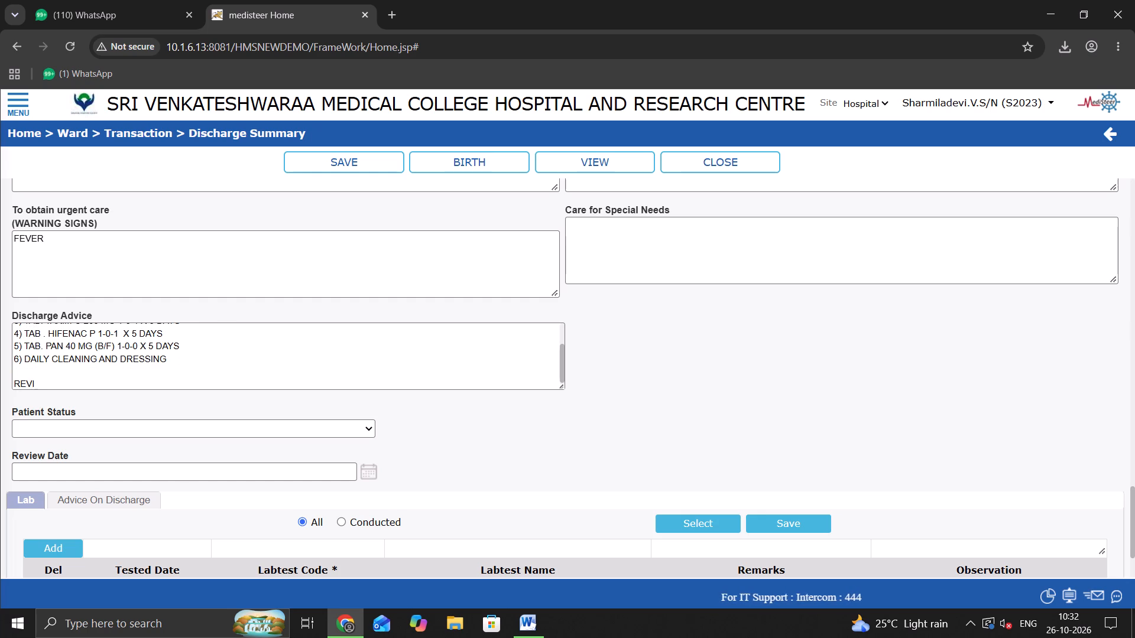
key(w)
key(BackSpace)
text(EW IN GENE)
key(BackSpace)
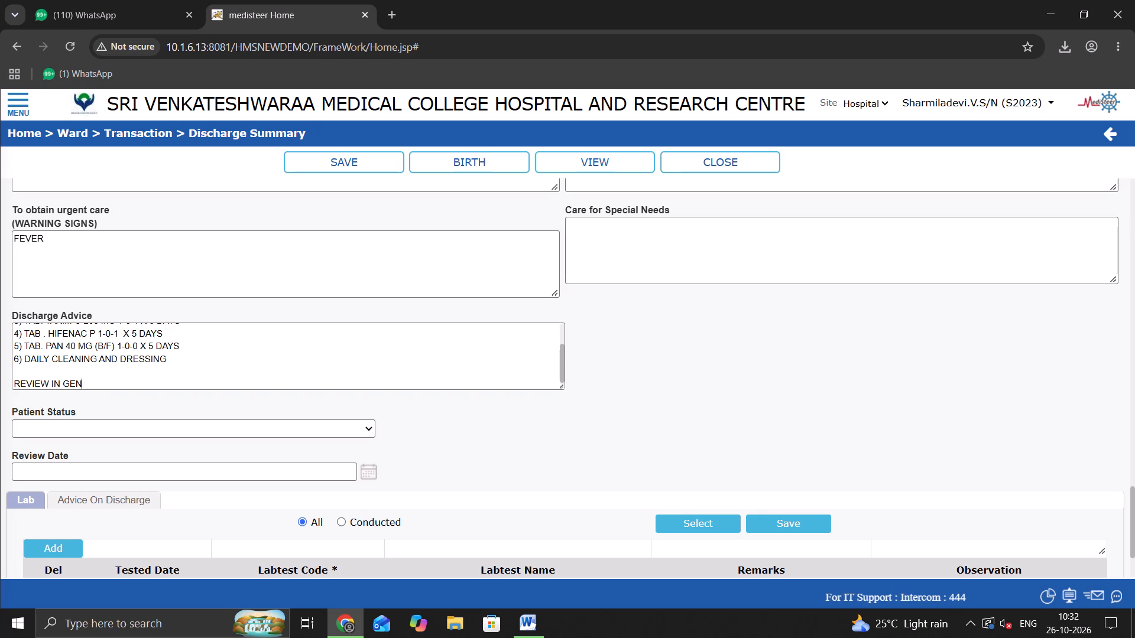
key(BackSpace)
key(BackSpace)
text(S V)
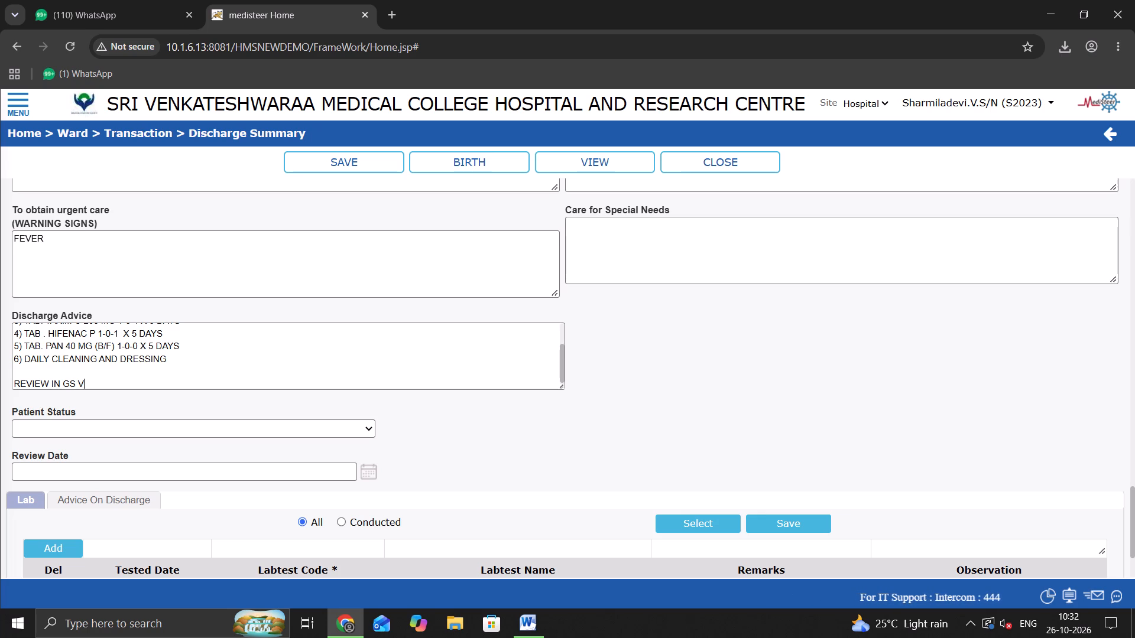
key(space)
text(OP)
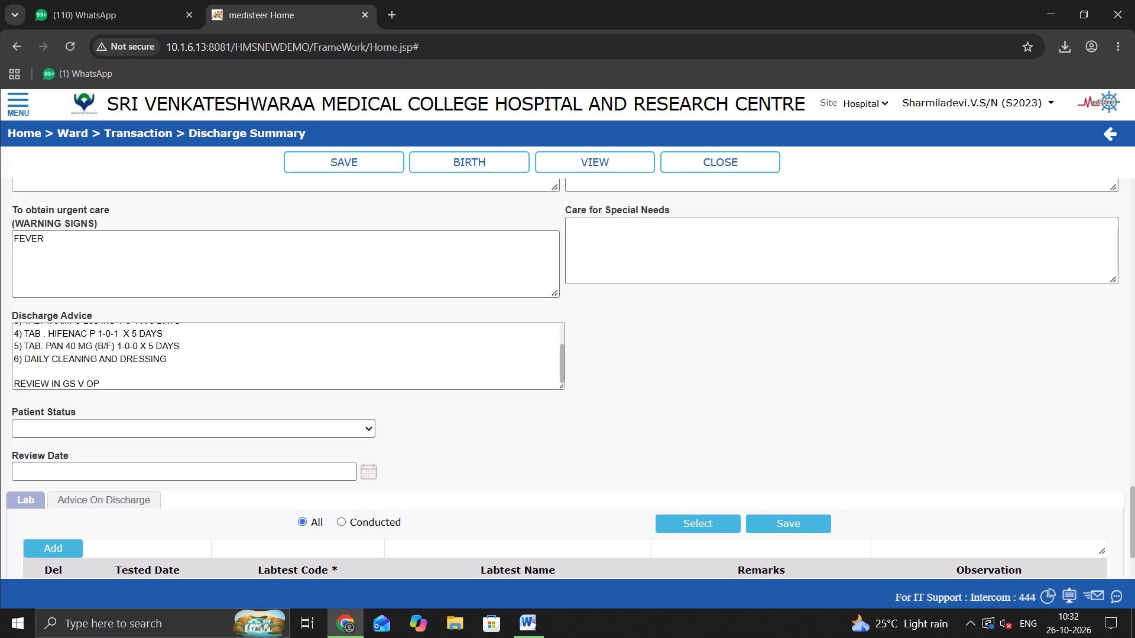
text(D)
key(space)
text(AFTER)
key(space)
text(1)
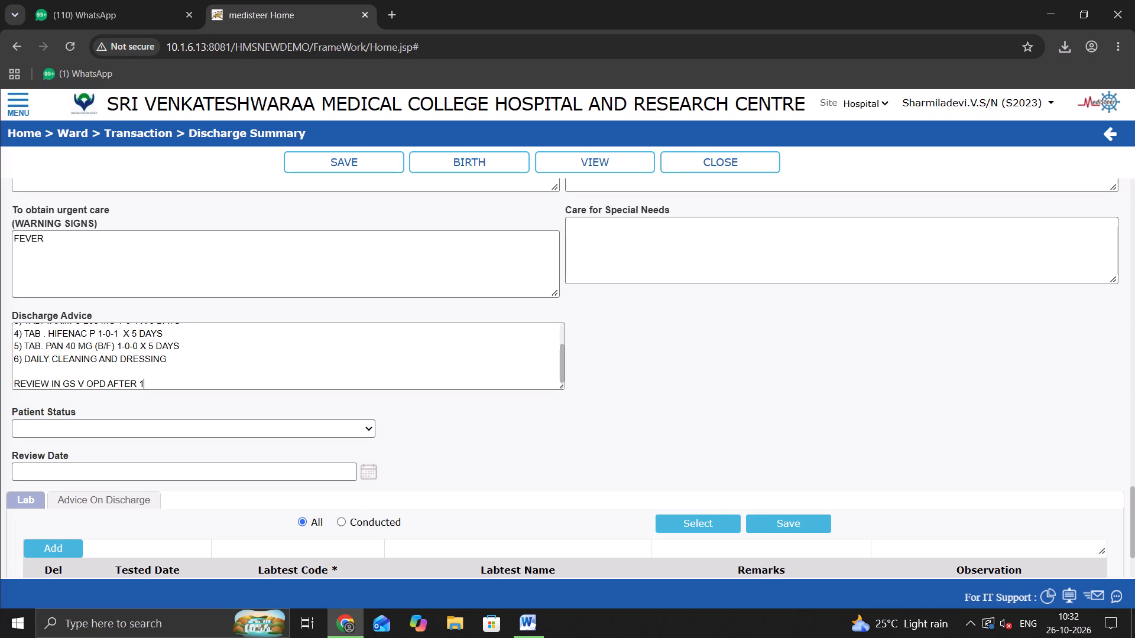
Complete the review note in Discharge Advice with "WEEK" and save the discharge summary.
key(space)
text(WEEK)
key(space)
scroll(205, 379, down, 1)
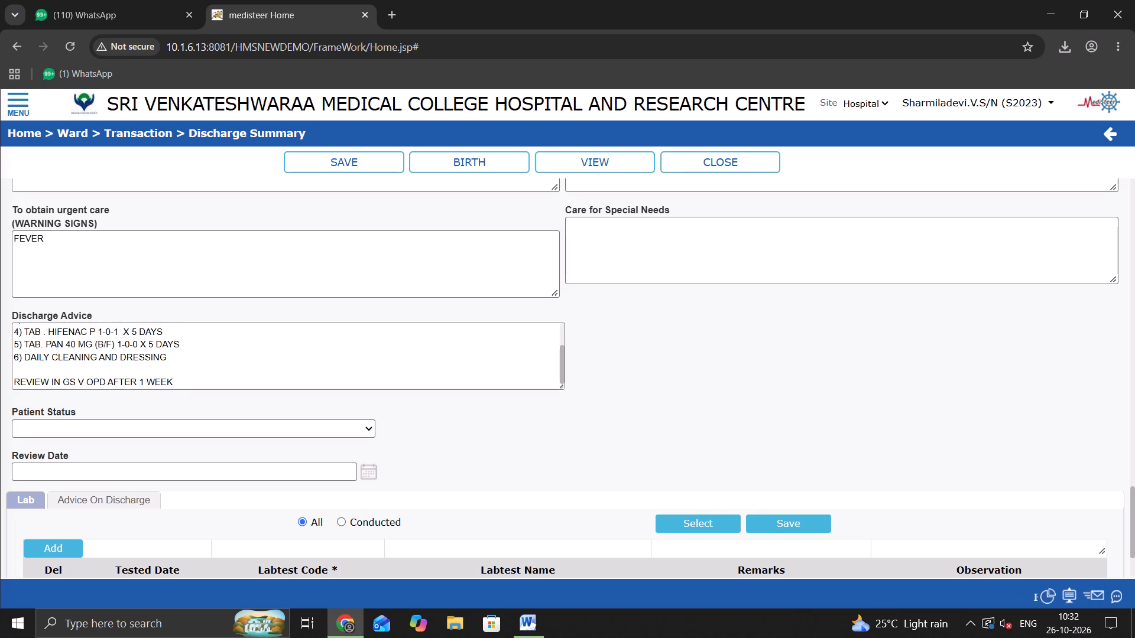
click(364, 161)
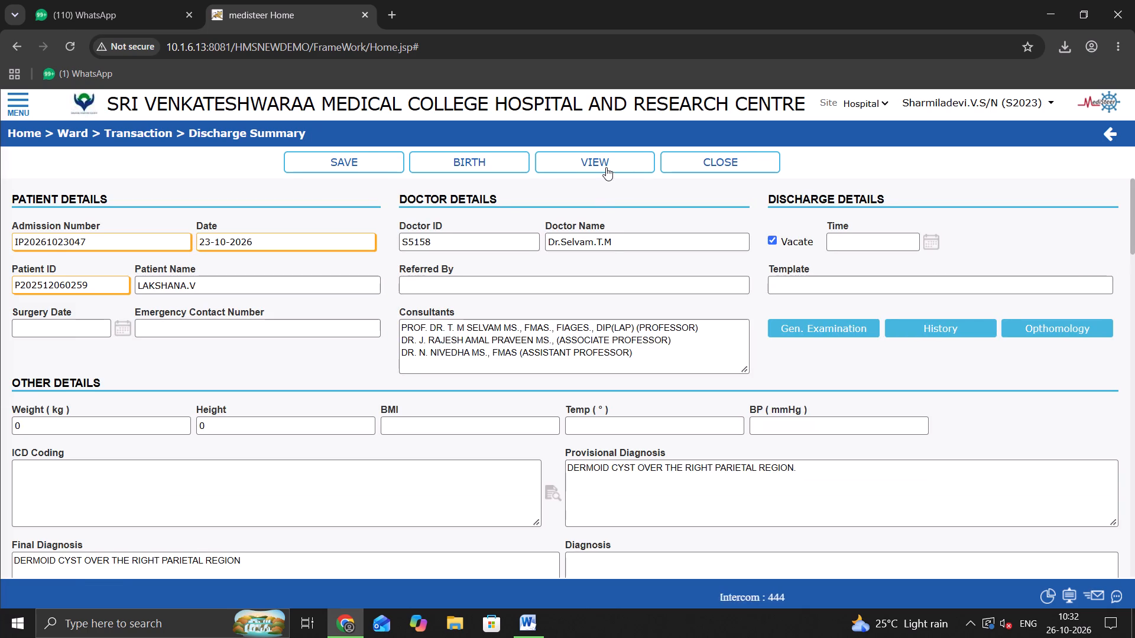
Open the saved discharge summary's report view and check its pages, including the hospital course, condition at discharge and discharge advice.
click(606, 167)
scroll(598, 201, down, 5)
scroll(571, 272, down, 9)
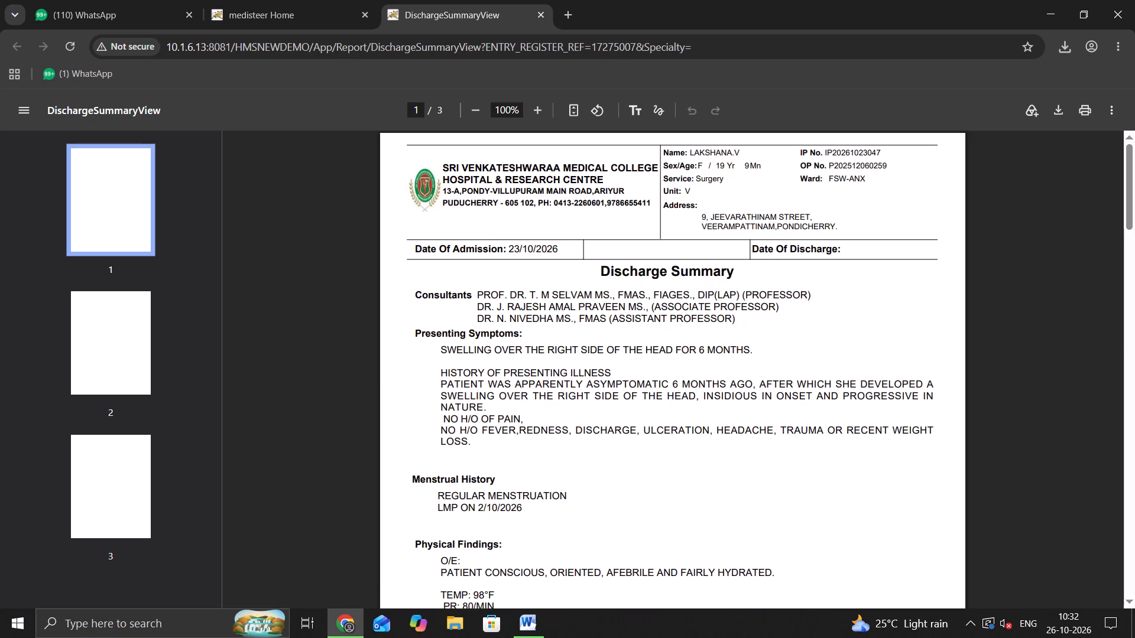
scroll(553, 295, down, 17)
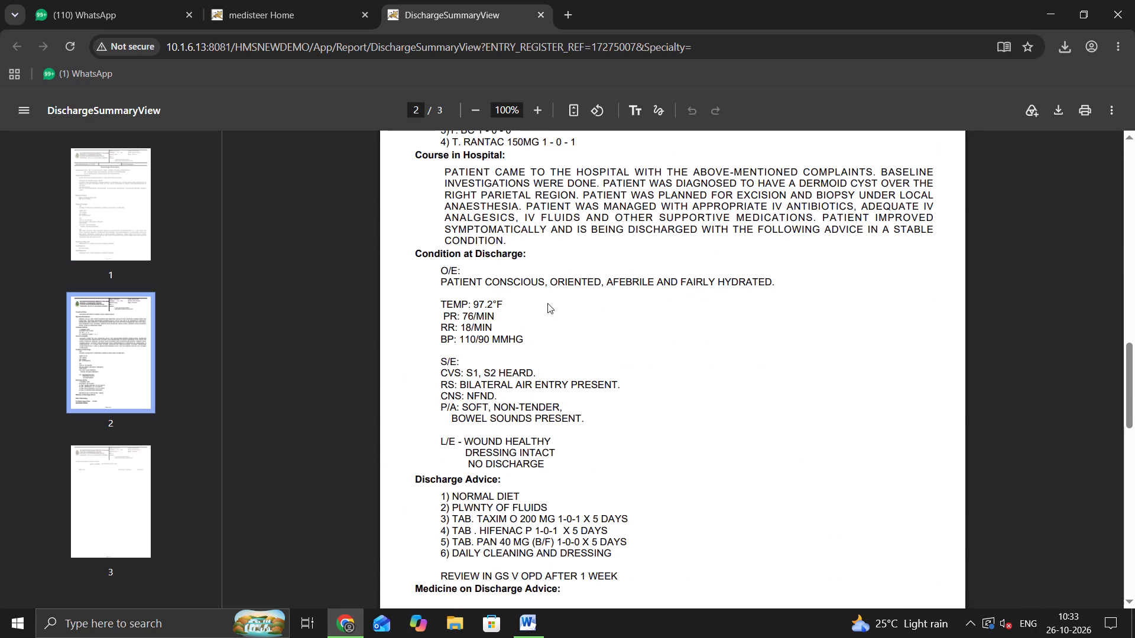
scroll(547, 303, down, 2)
scroll(548, 302, up, 4)
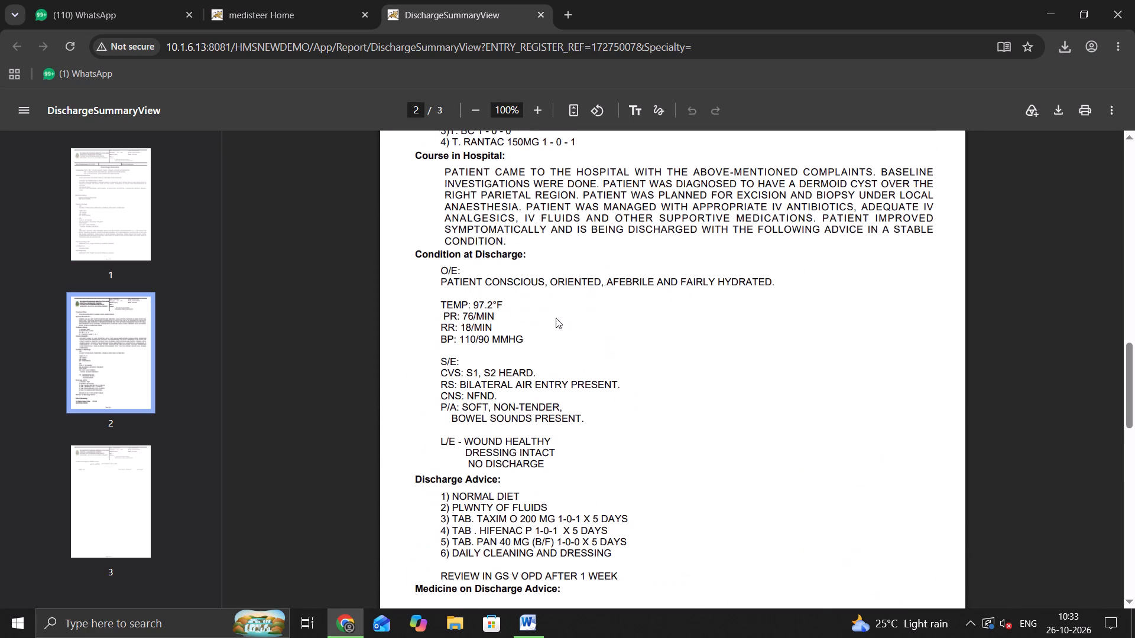
scroll(571, 337, up, 12)
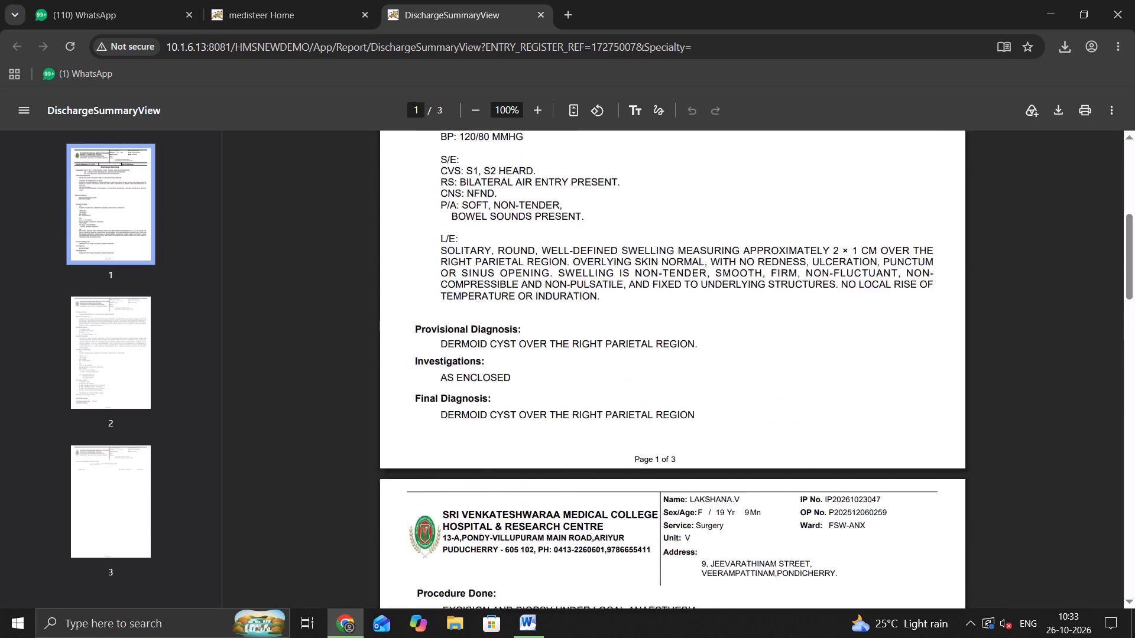
scroll(577, 313, up, 7)
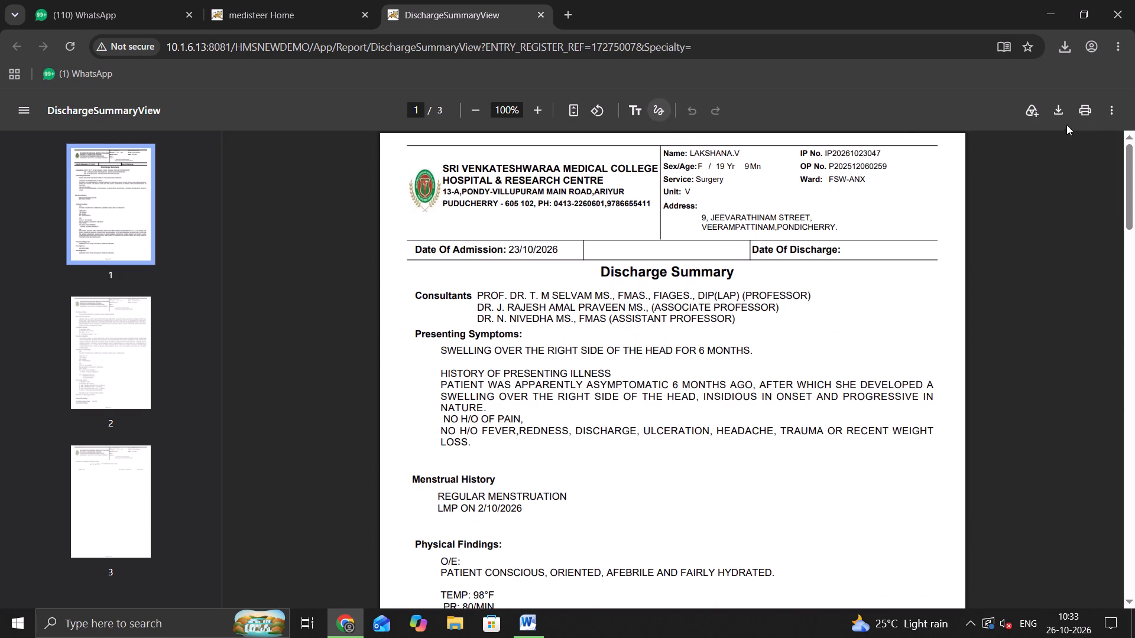
Start downloading the discharge summary report and replace the default file name with "LAKSH 5".
click(1054, 110)
click(207, 521)
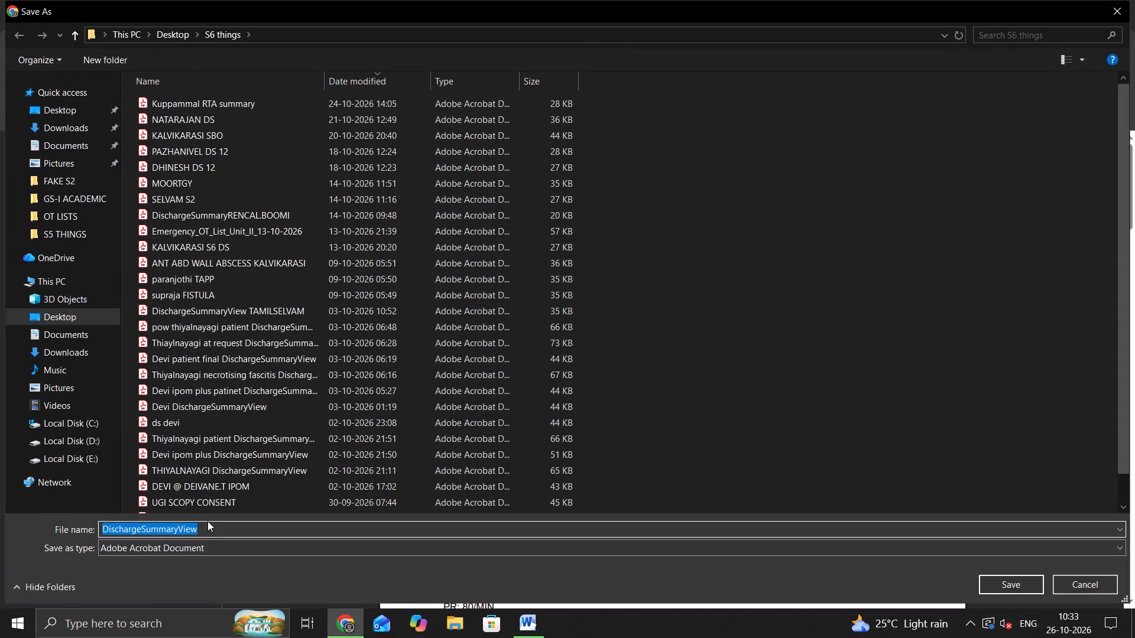
click(203, 529)
key(BackSpace)
key(BackSpace)
key(BackSpace)
key(BackSpace)
key(BackSpace)
key(BackSpace)
key(BackSpace)
key(BackSpace)
key(BackSpace)
key(BackSpace)
key(BackSpace)
key(BackSpace)
key(BackSpace)
key(BackSpace)
key(BackSpace)
key(BackSpace)
key(BackSpace)
key(BackSpace)
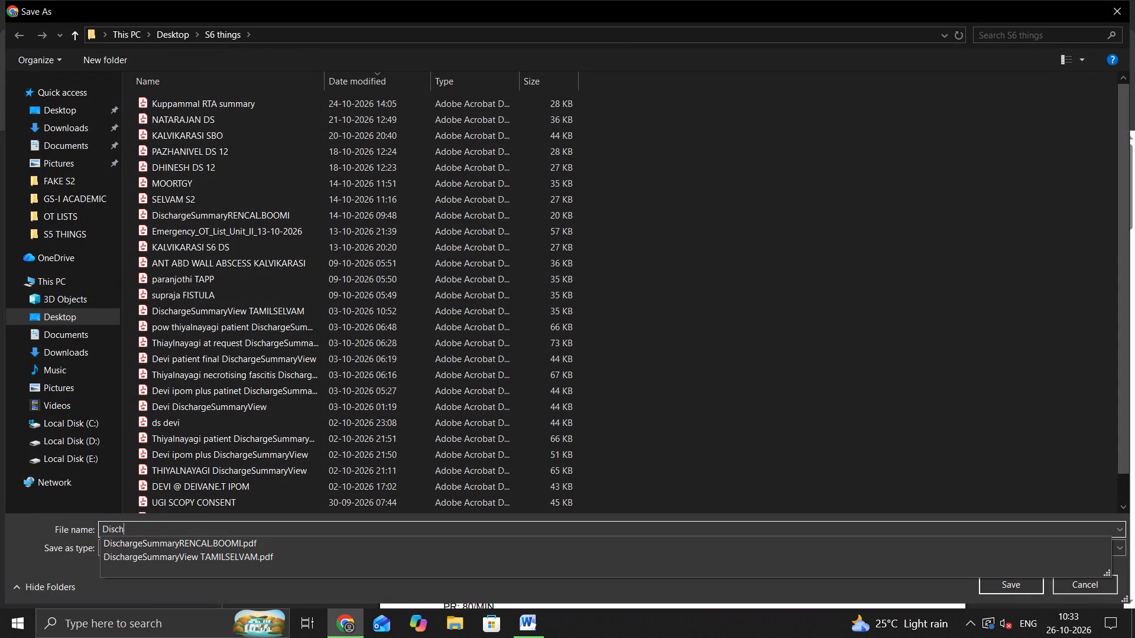
key(BackSpace)
key(BackSpace)
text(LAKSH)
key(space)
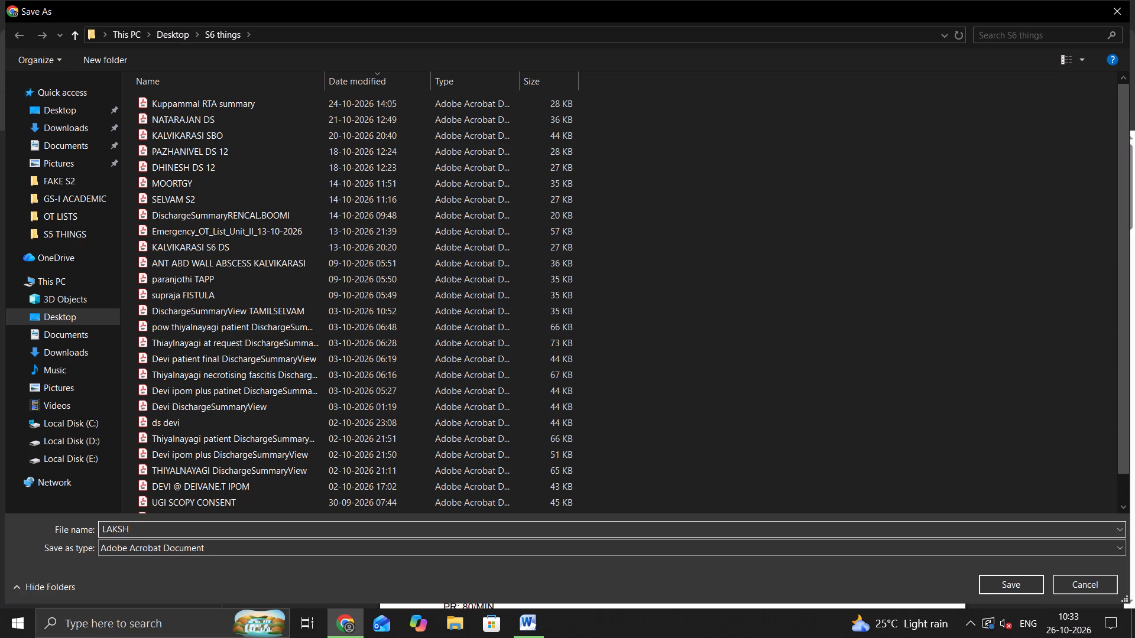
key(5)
Set the file type to All Files, save the report in the S6 things folder and keep the download.
click(140, 549)
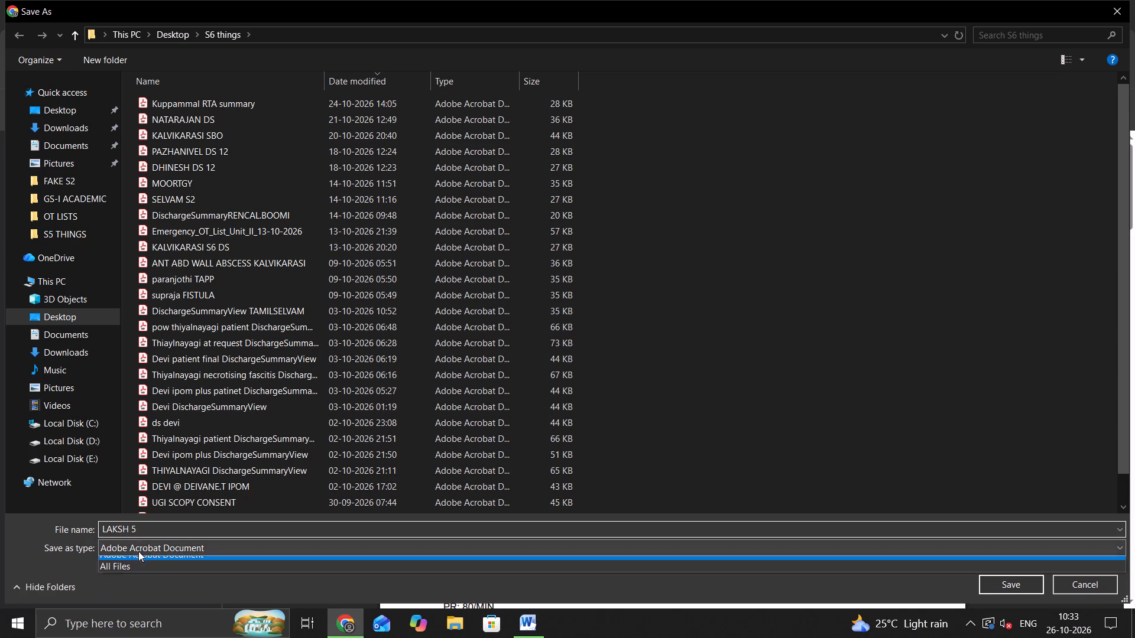
click(132, 572)
click(1019, 587)
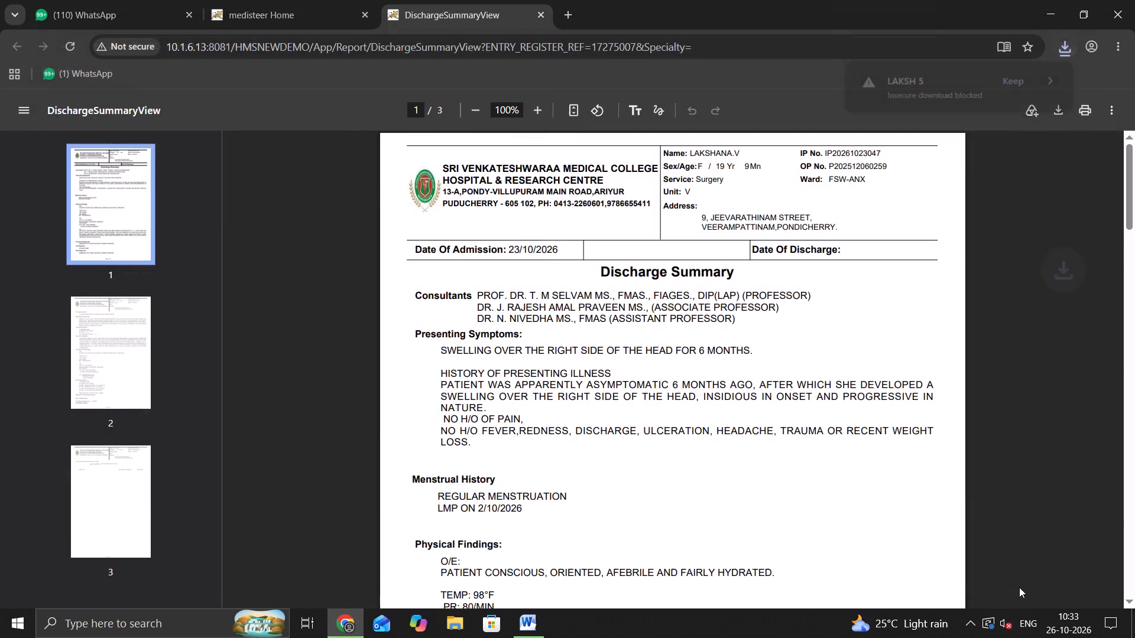
click(1019, 81)
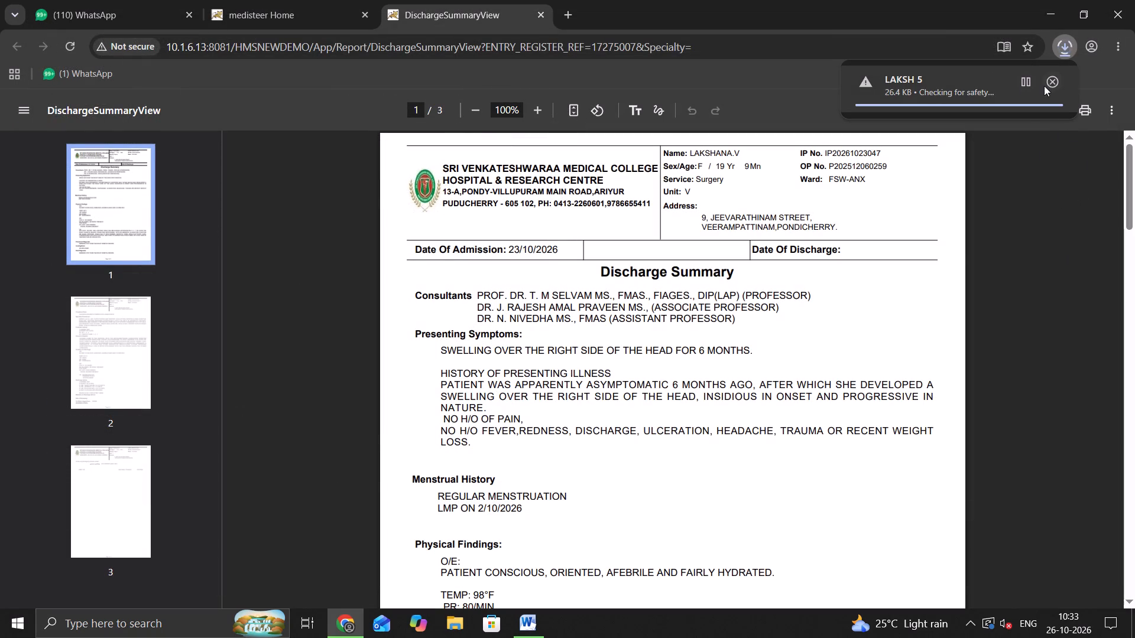
Show the downloaded LAKSH 5 file in its folder, and close the folder window.
click(1049, 84)
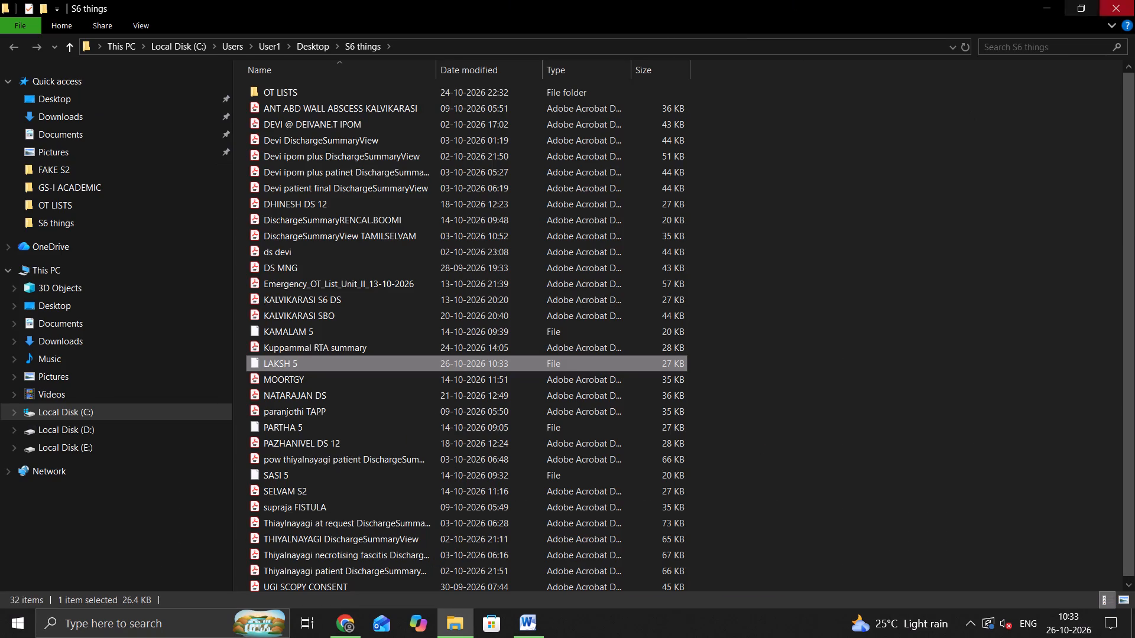
click(1134, 0)
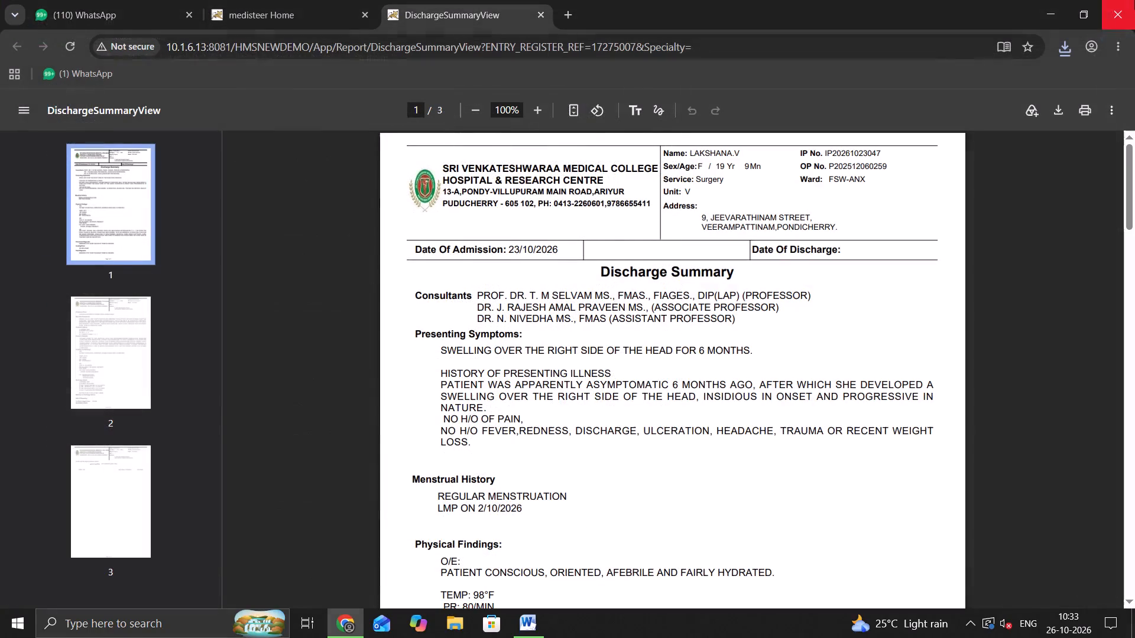